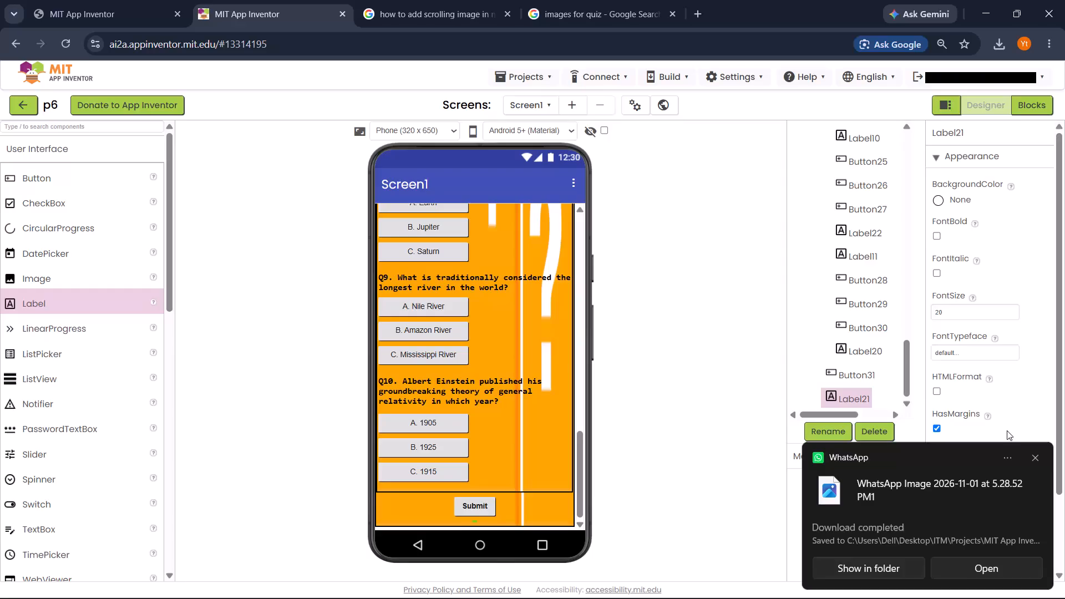
Dismiss the completed-download notification for the WhatsApp image.
left_click(1039, 459)
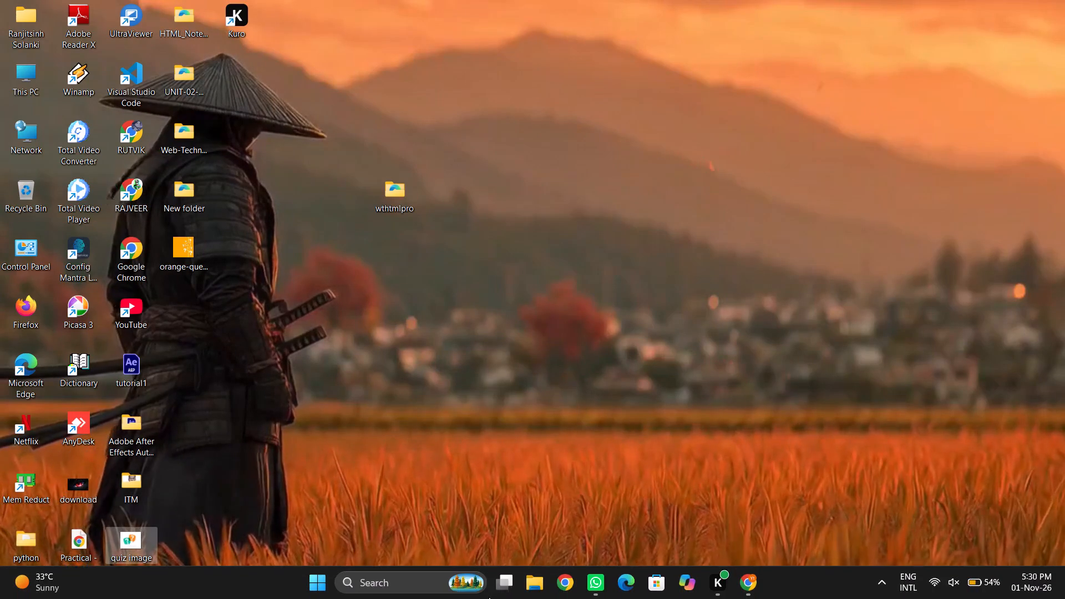
Search Windows for "doc", open Microsoft Word and create a new blank document.
left_click(421, 587)
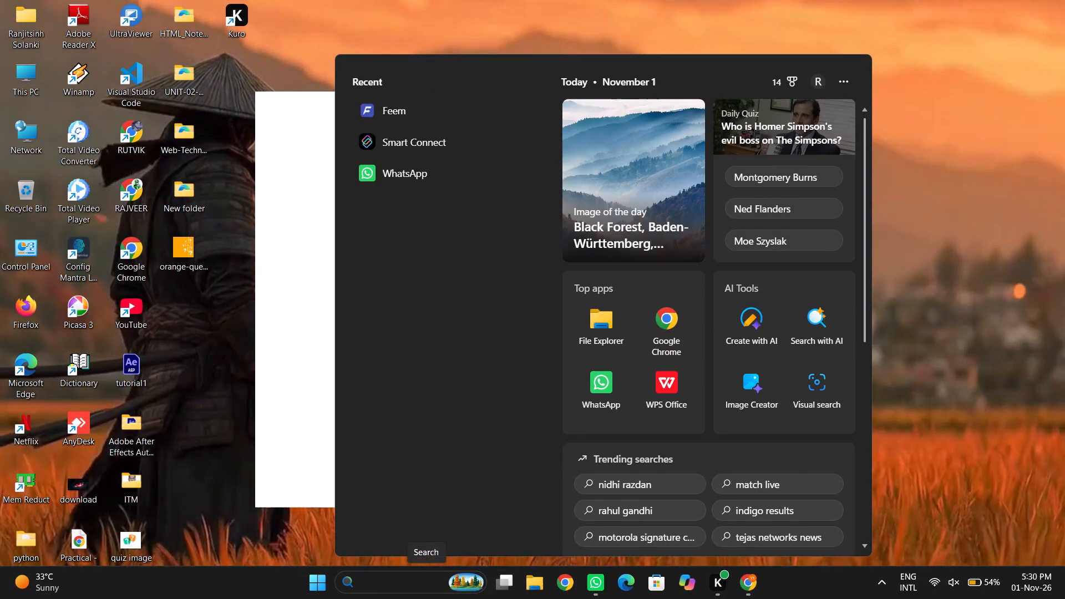
type("do")
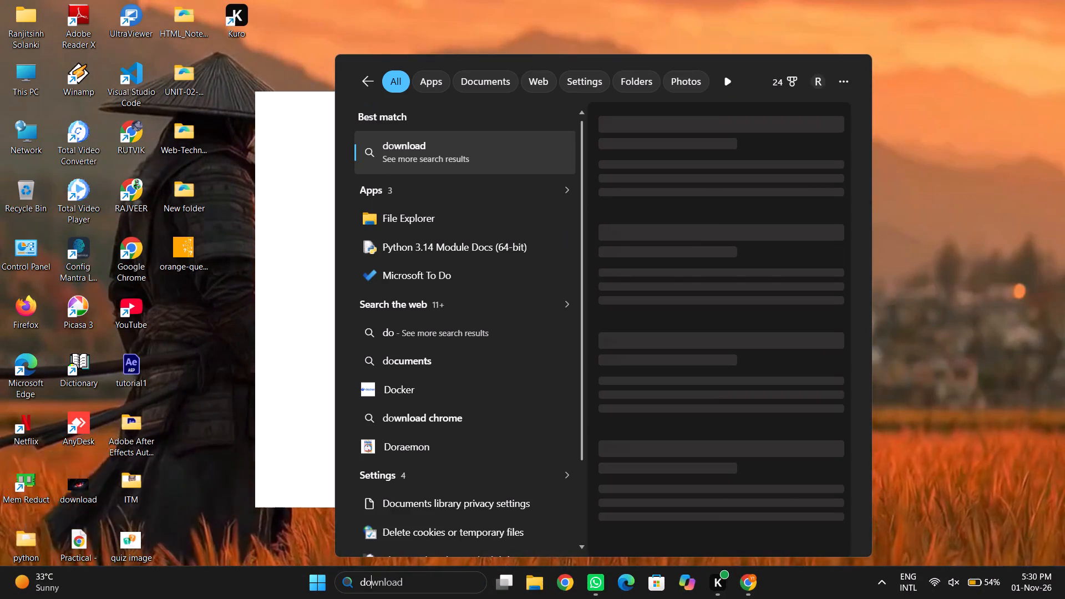
key("c")
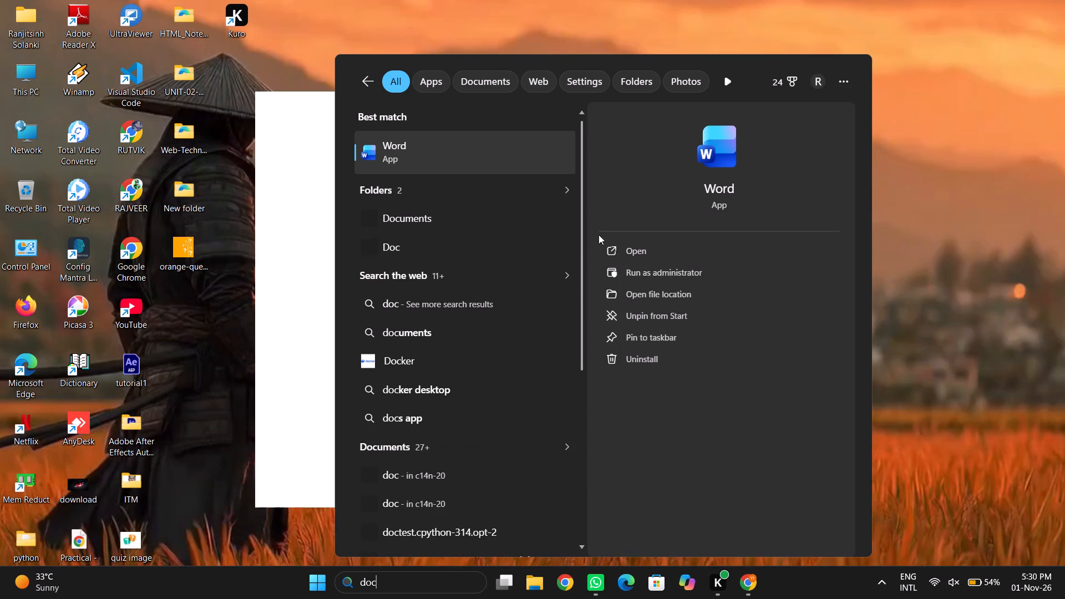
left_click(643, 246)
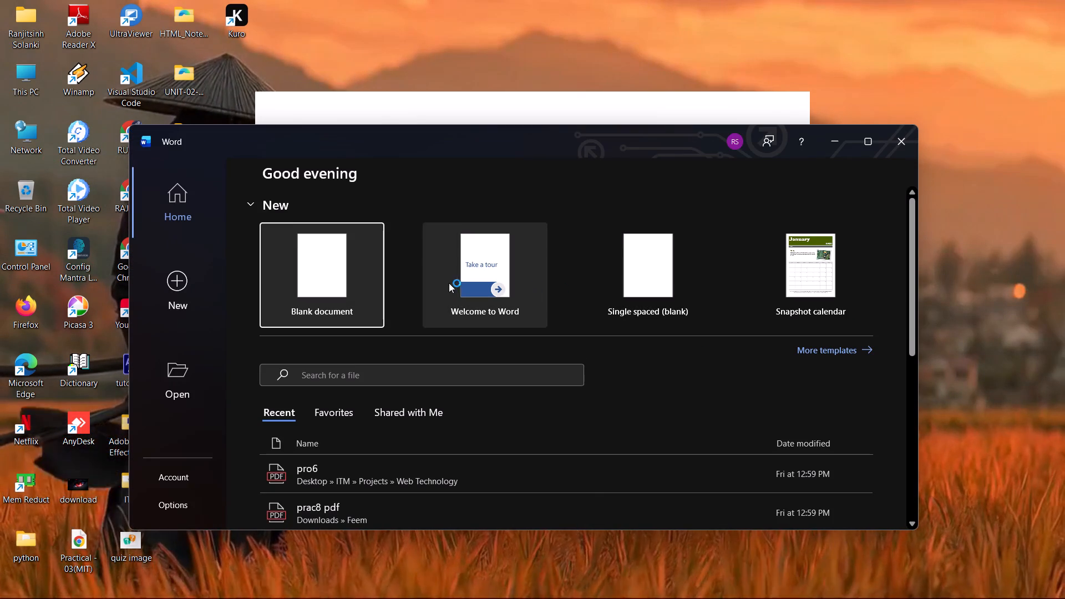
left_click(312, 283)
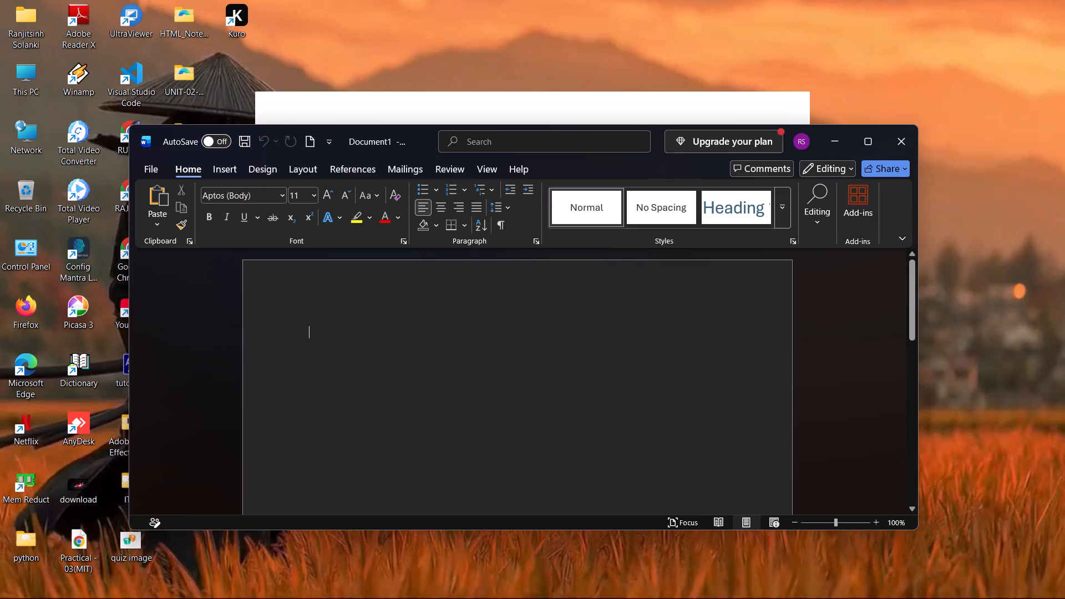
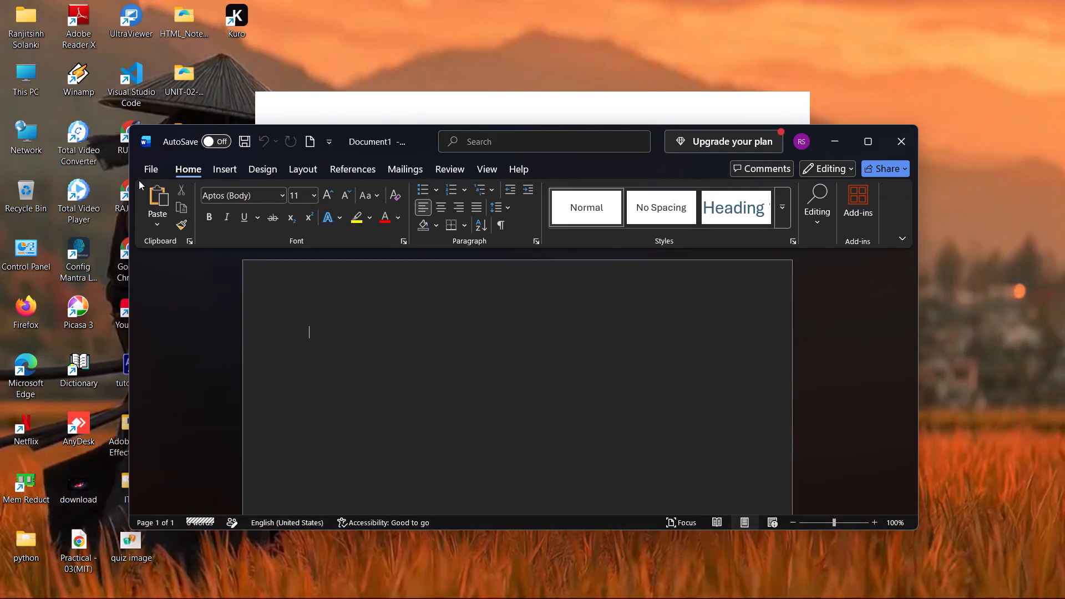
Open the recent PDF file pro6 from the Web Technology projects folder.
left_click(144, 167)
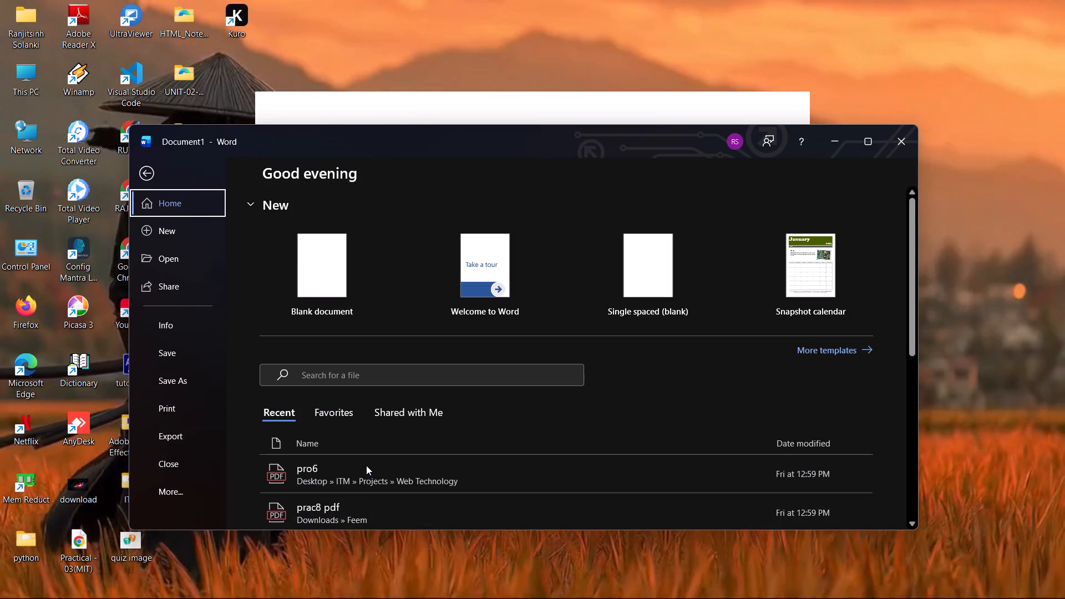
double_click(342, 476)
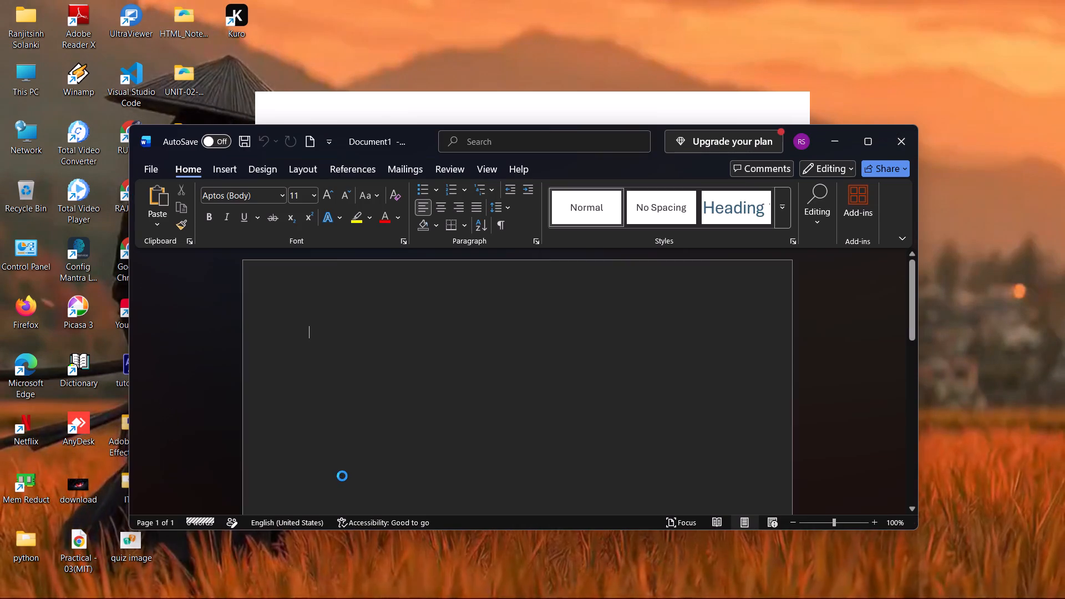
left_click(153, 175)
left_click(149, 165)
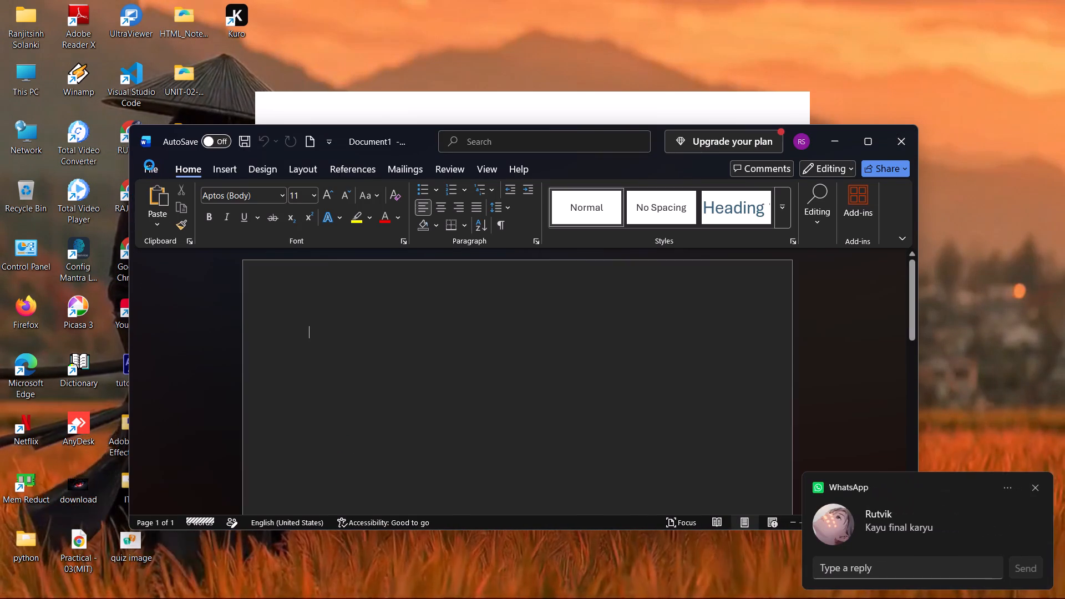
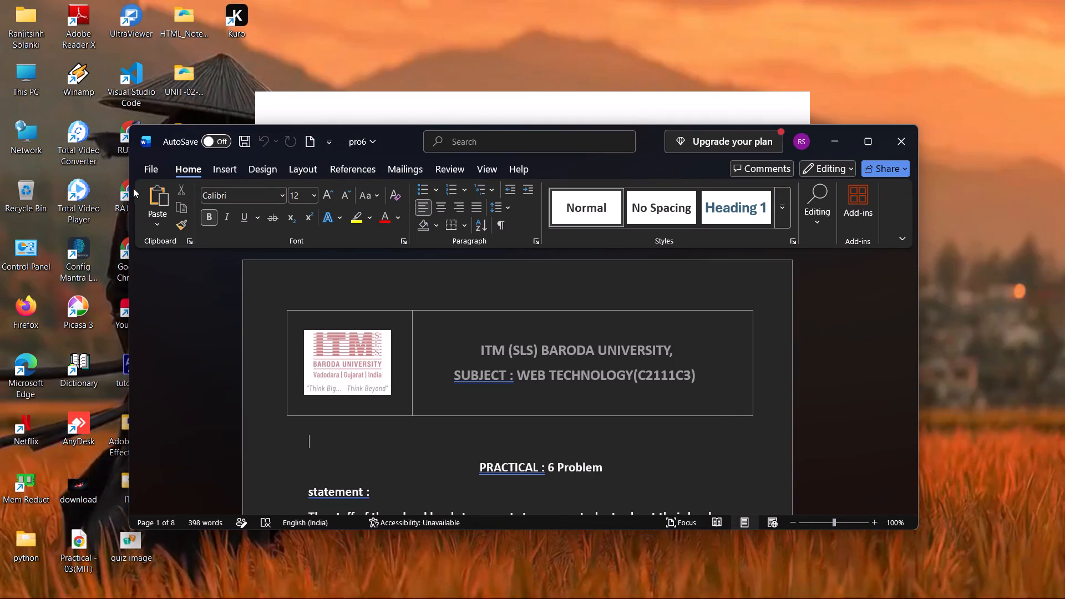
Open the recent document pblpro3 from the OneDrive Documents folder.
left_click(156, 169)
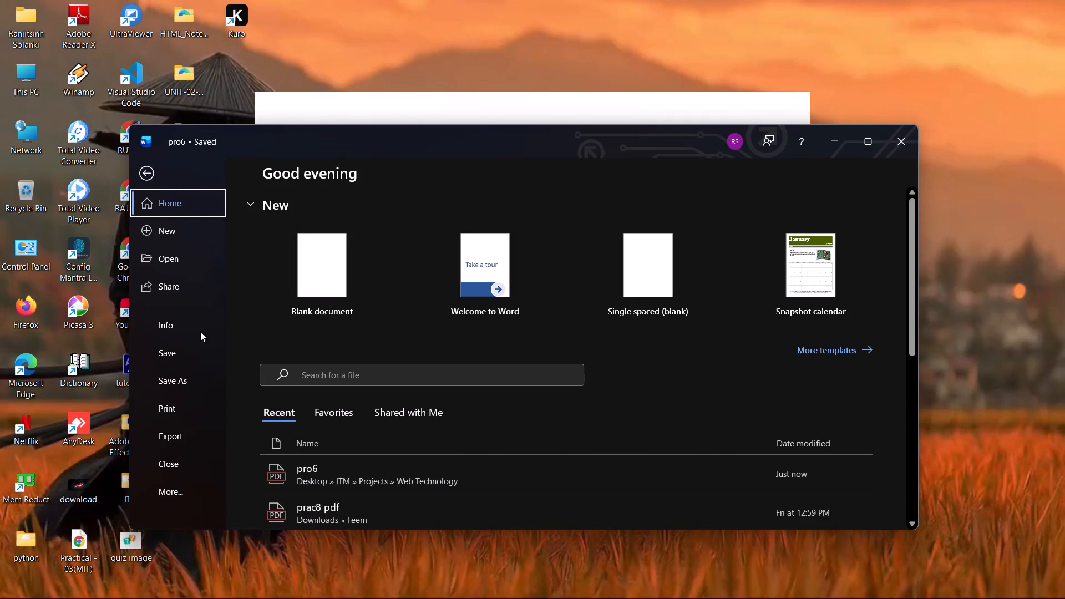
scroll(376, 433, "down", 1)
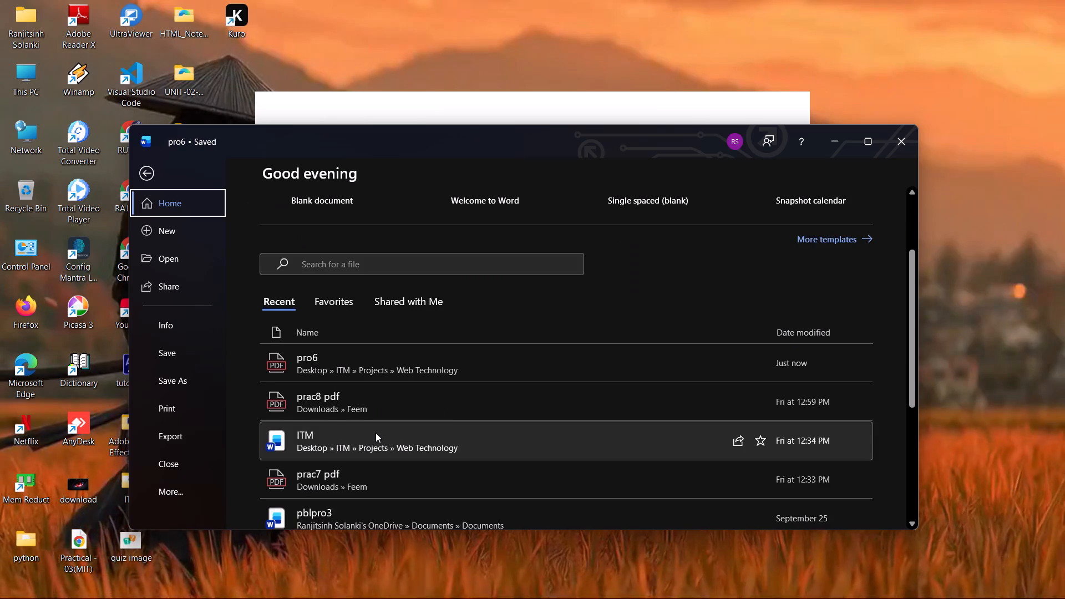
scroll(376, 433, "down", 1)
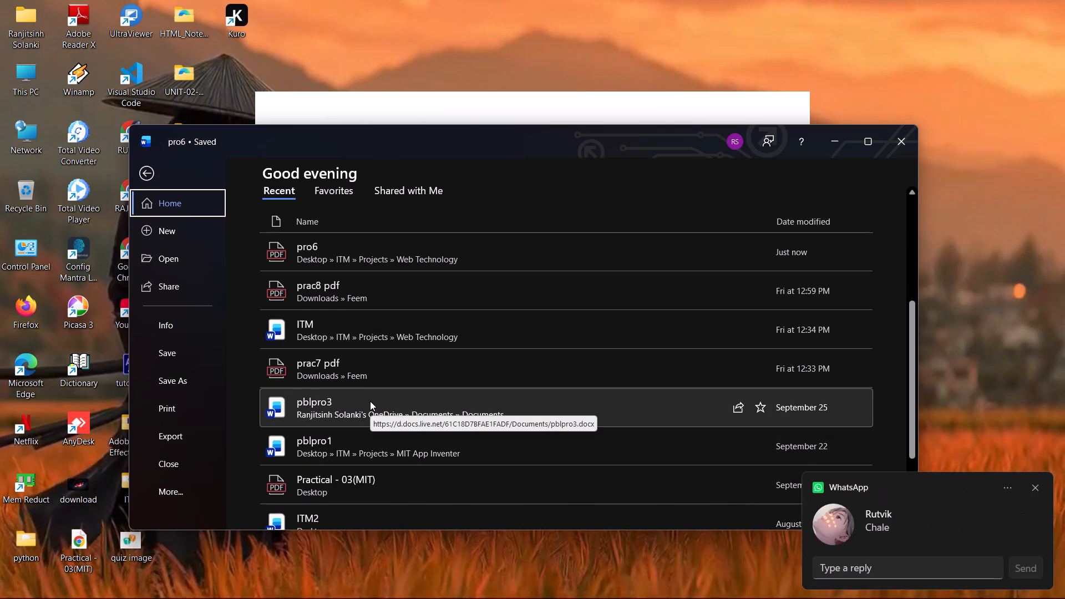
double_click(370, 401)
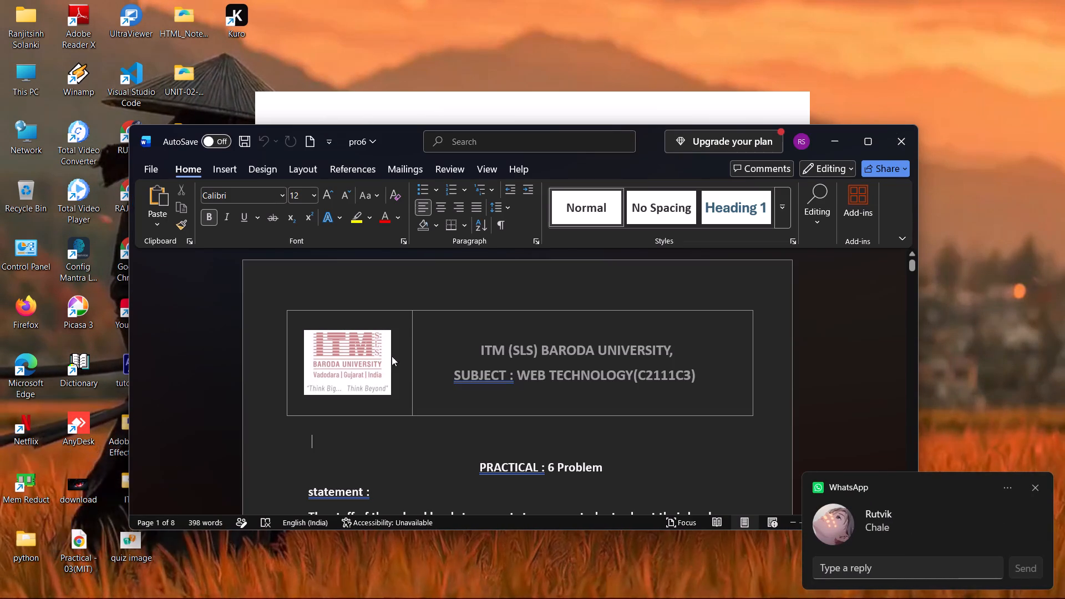
left_click(145, 167)
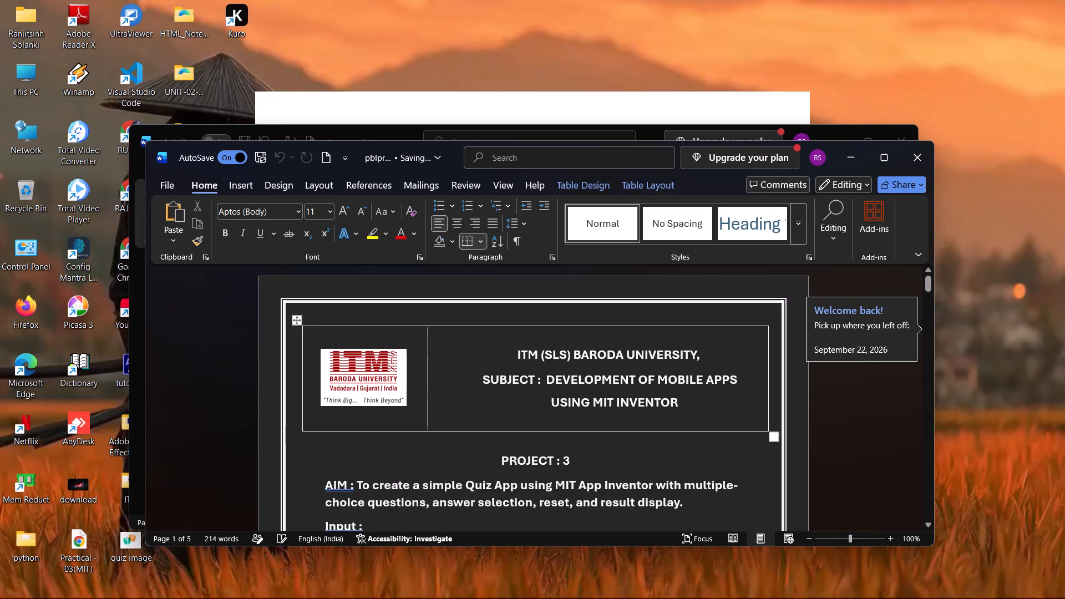
Copy the header table with the ITM logo and the university and subject text from the first page of pblpro3.
left_click_drag(772, 422, 576, 405)
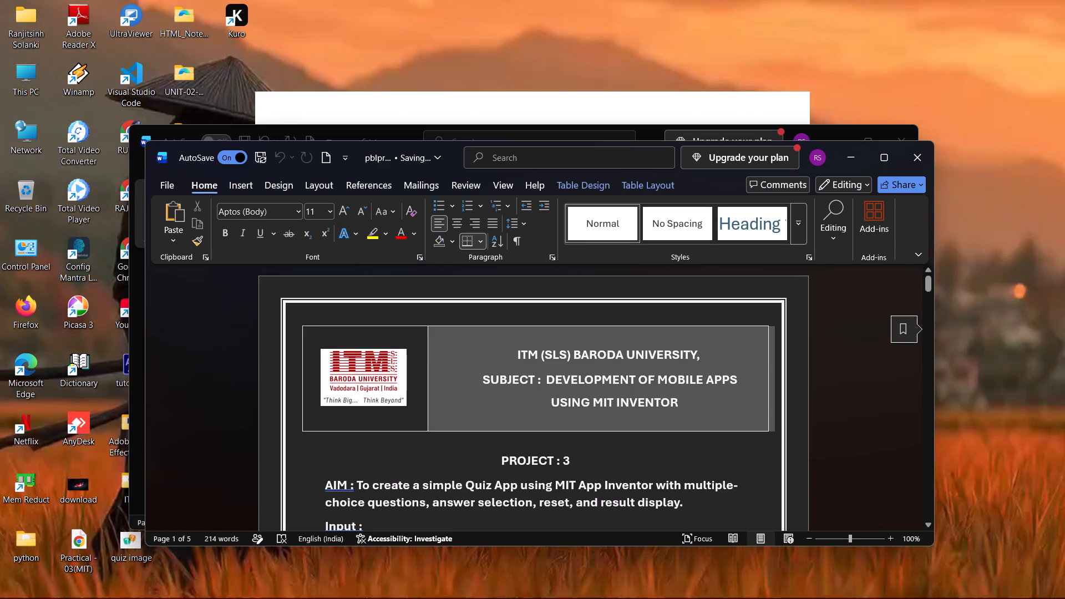
left_click_drag(576, 405, 313, 339)
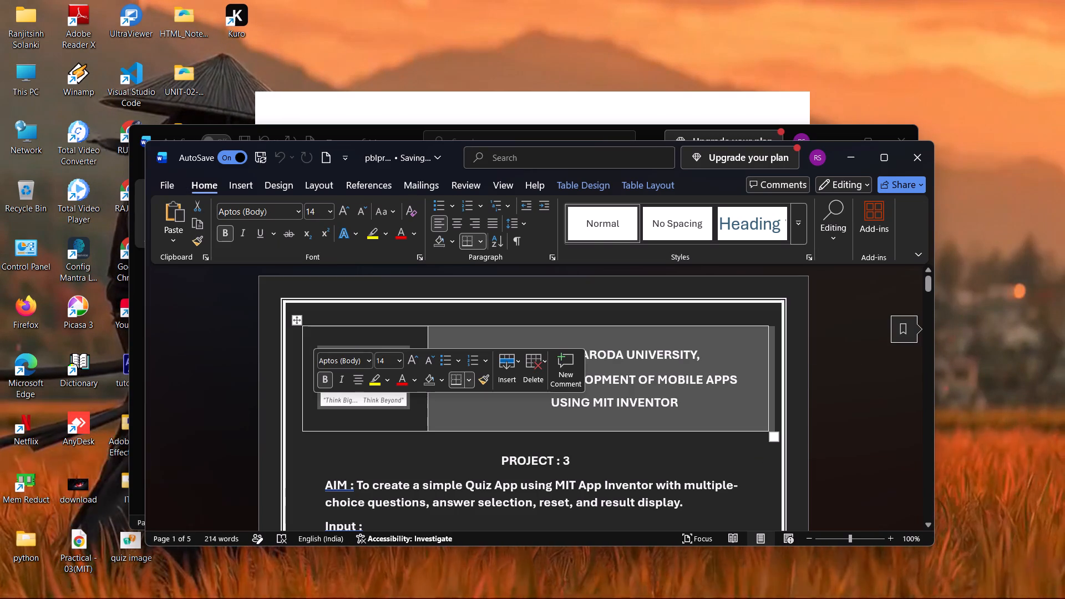
key("ctrl+c")
key("ctrl+c")
key("ctrl+c")
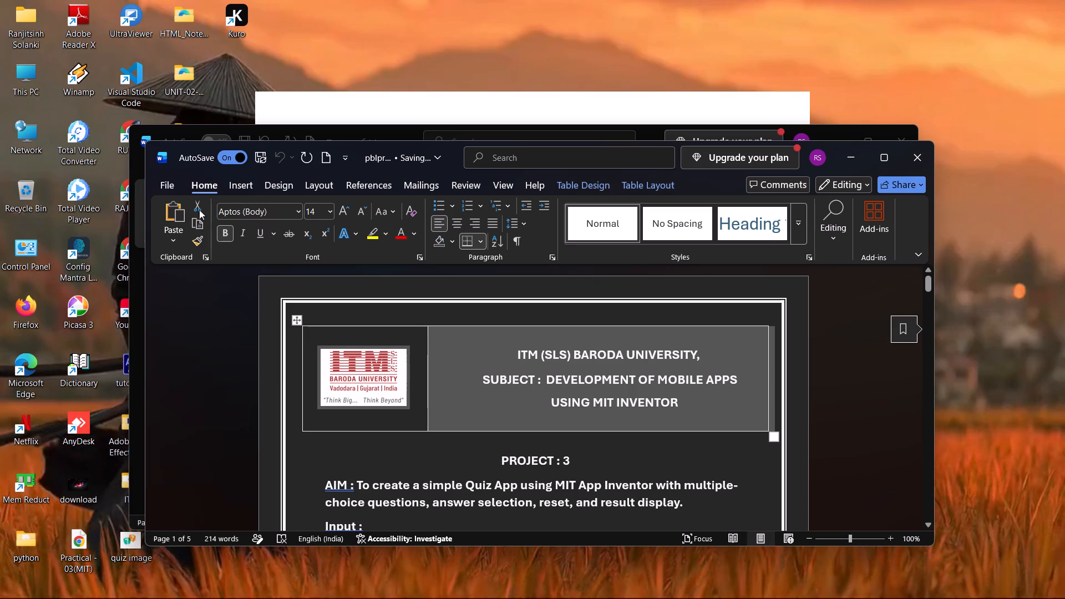
Open the start page listing new document templates and recent files from pblpro3.
left_click(175, 189)
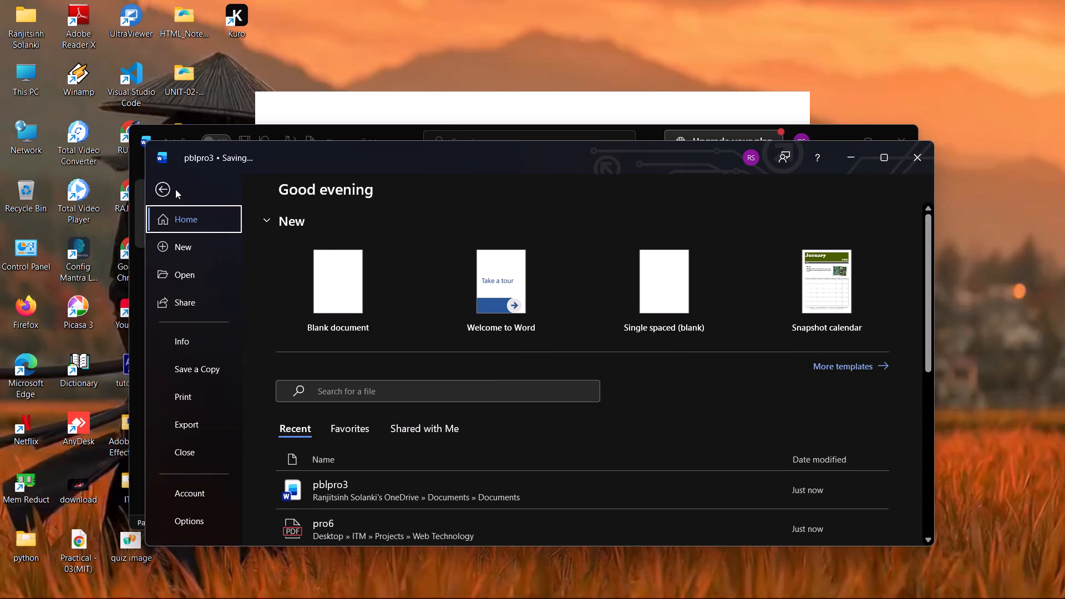
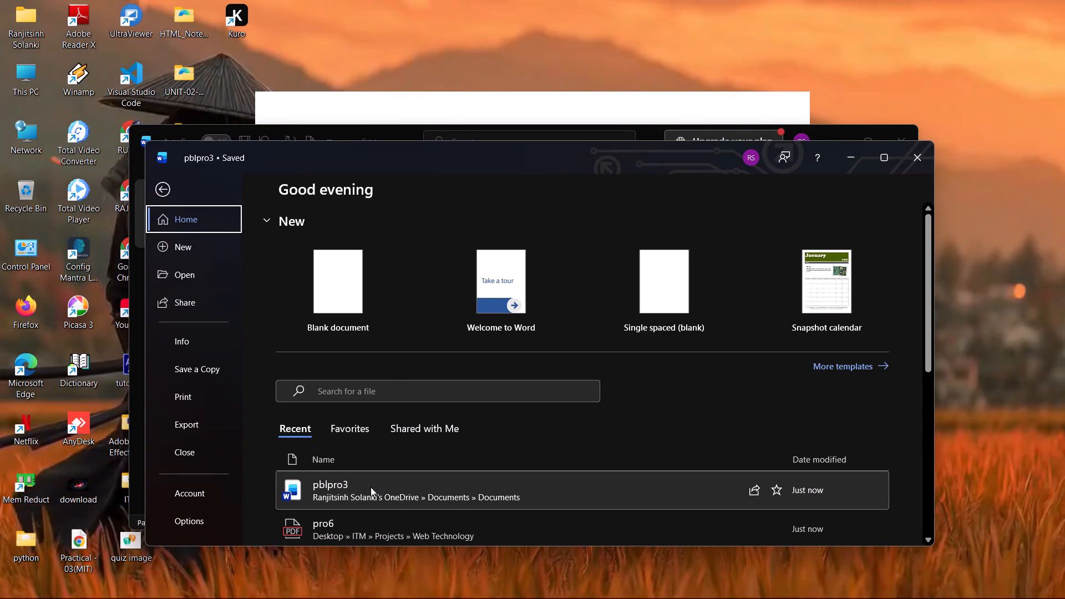
Open the recent document pblpro1 from the Desktop » ITM » Projects » MIT App Inventer folder.
scroll(374, 485, "down", 1)
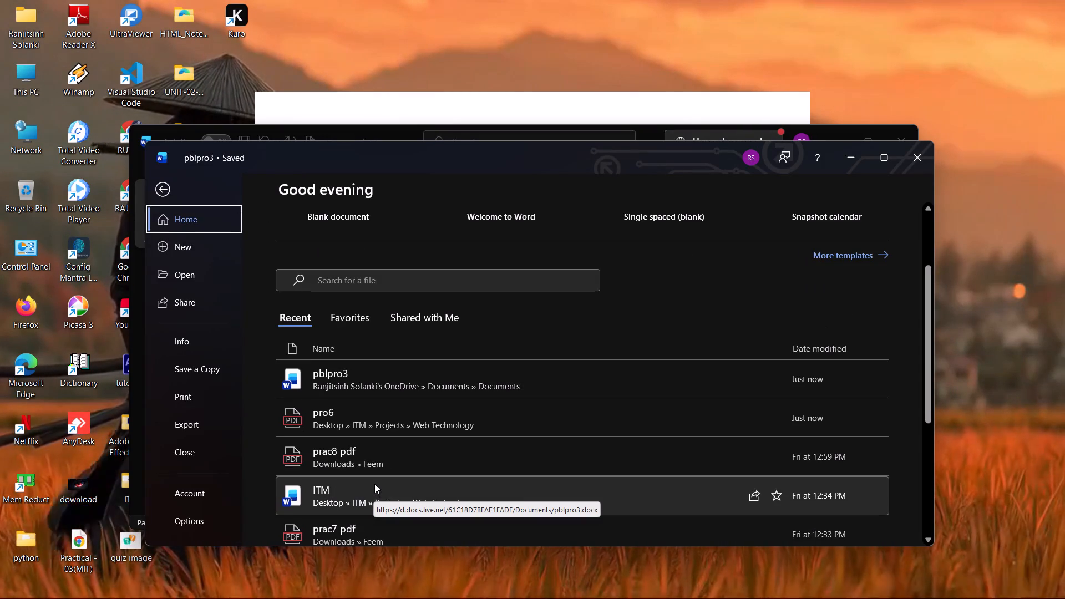
scroll(374, 476, "down", 5)
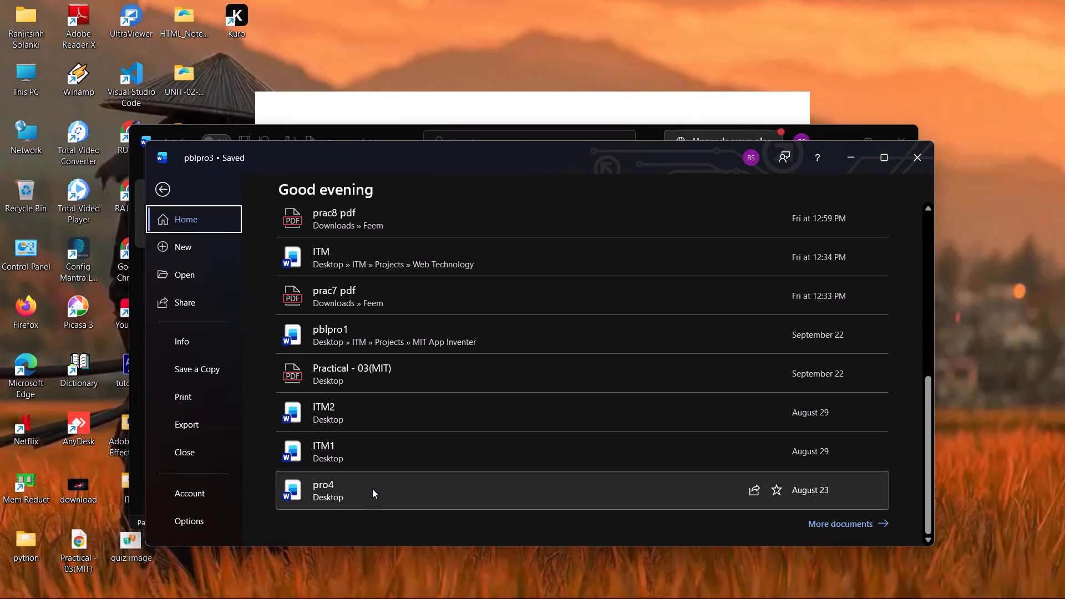
left_click(376, 333)
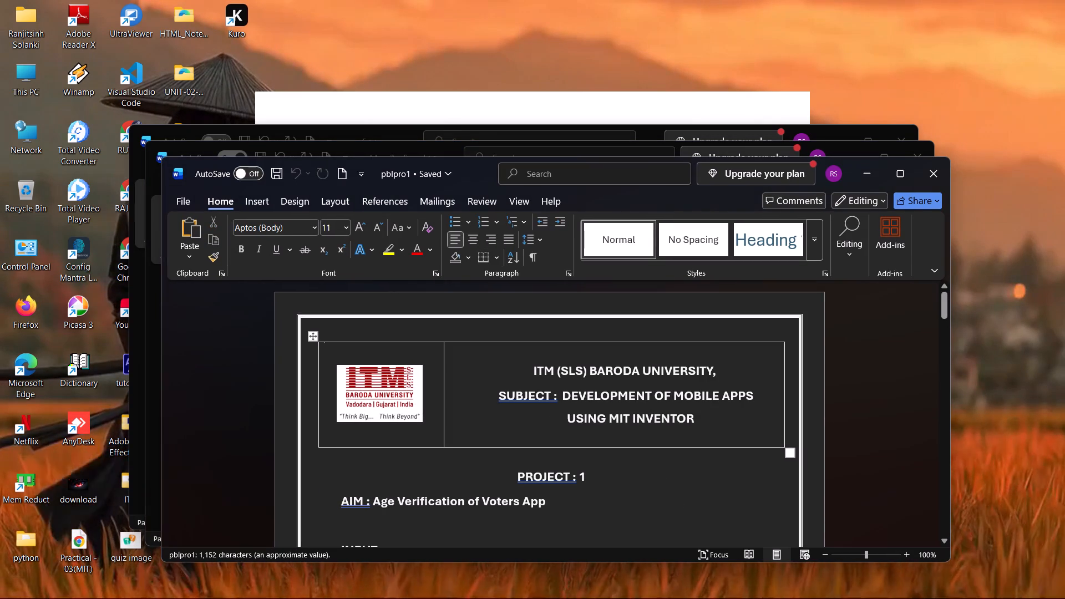
Copy the header table with the ITM logo and the Development of Mobile Apps subject text from pblpro1.
left_click_drag(452, 382, 441, 382)
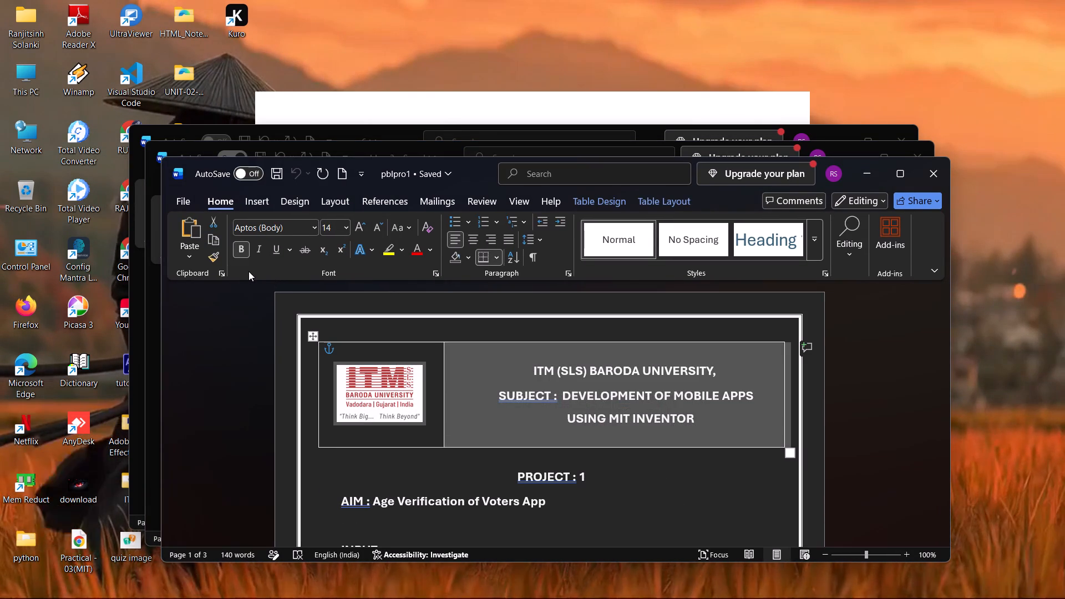
key("ctrl+c")
key("ctrl+c")
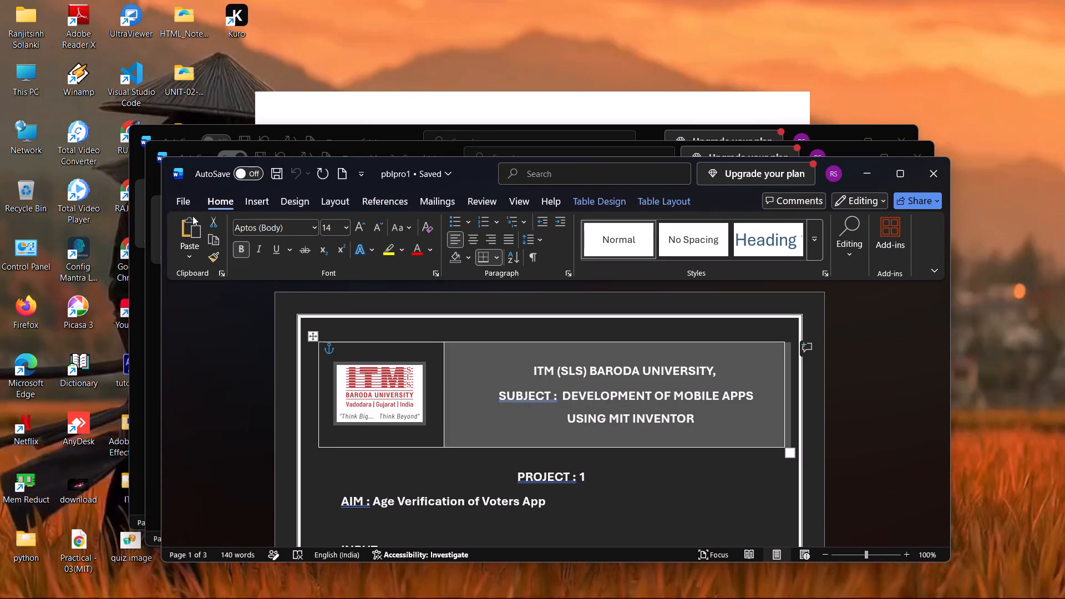
Open the Home page with the new and recent documents from pblpro1.
left_click(187, 208)
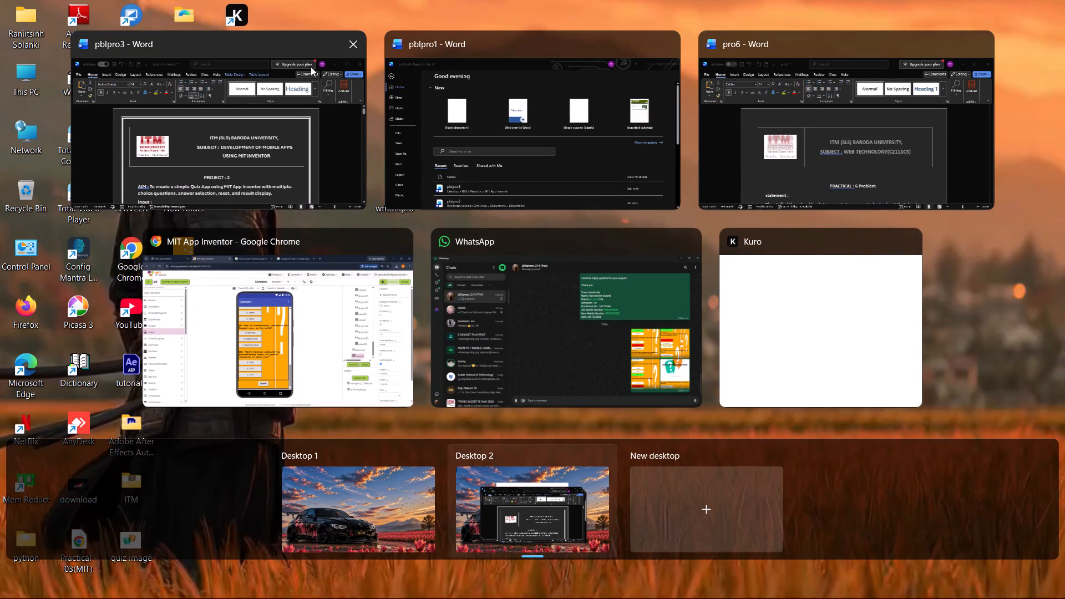
Close the pblpro3 document window and switch back to the pblpro1 window.
left_click(352, 44)
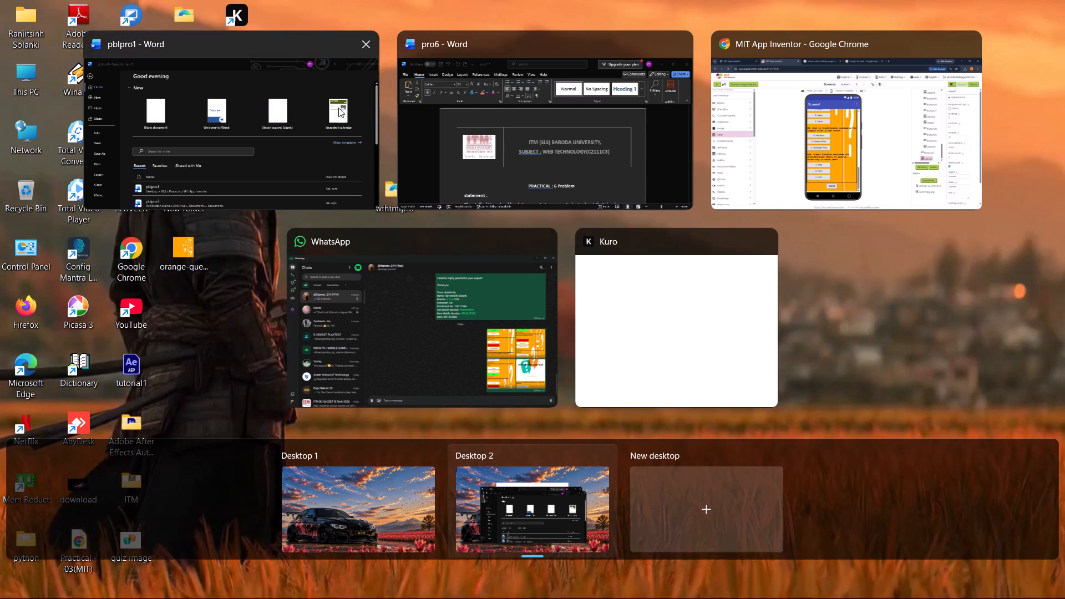
left_click(319, 112)
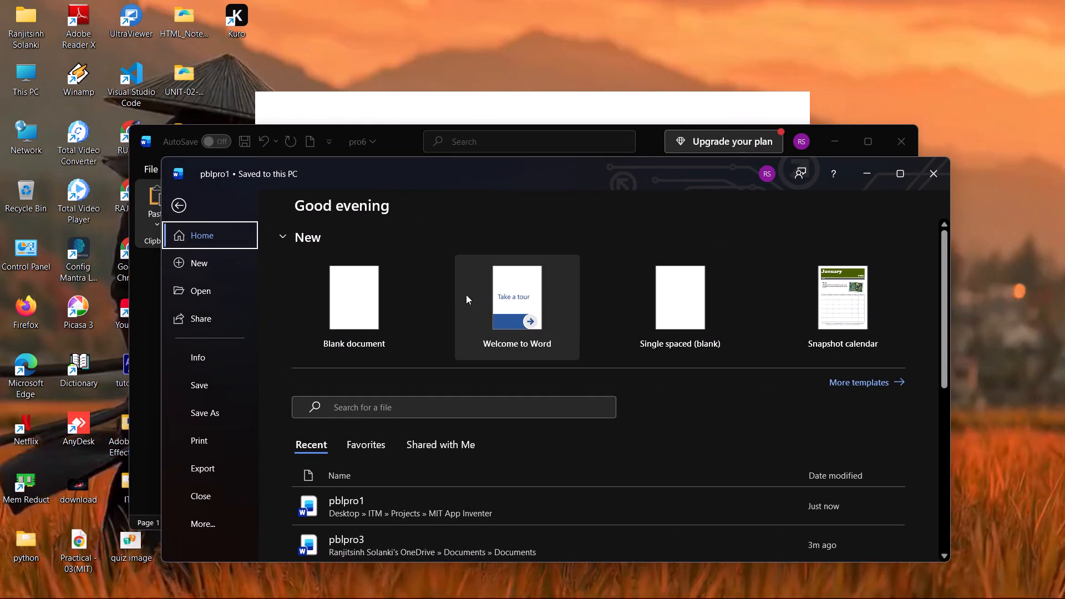
Create another new blank document.
left_click(363, 302)
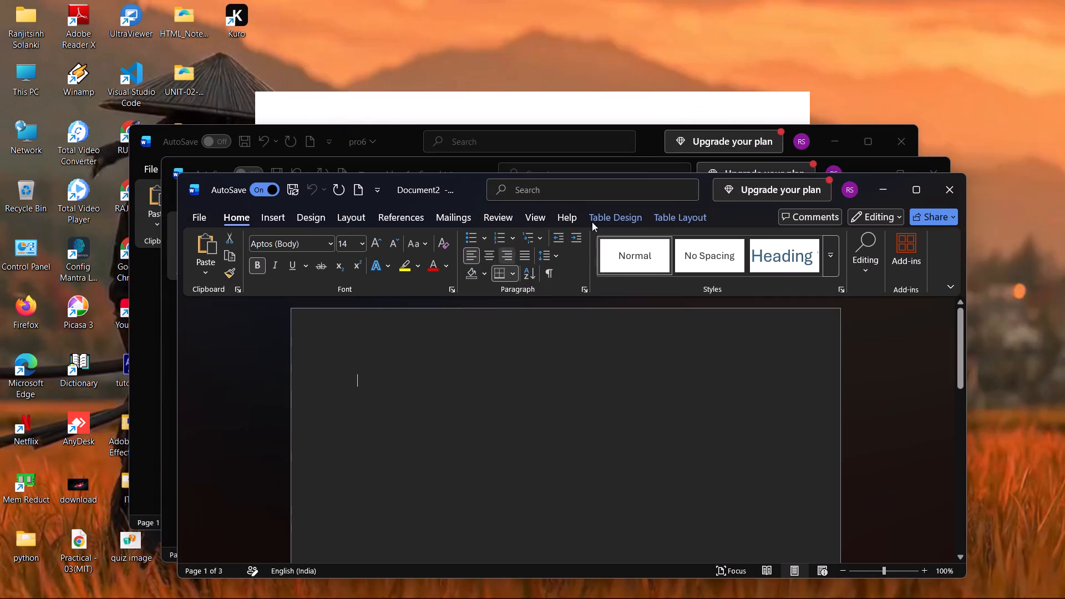
Close the other two Word document windows behind the new blank document.
left_click(933, 164)
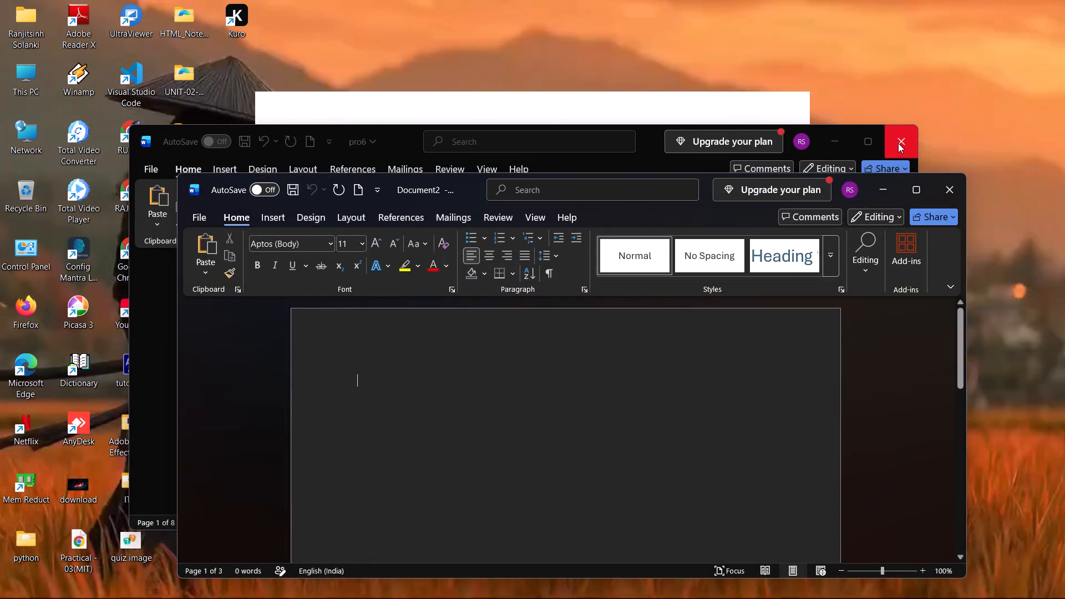
left_click(898, 143)
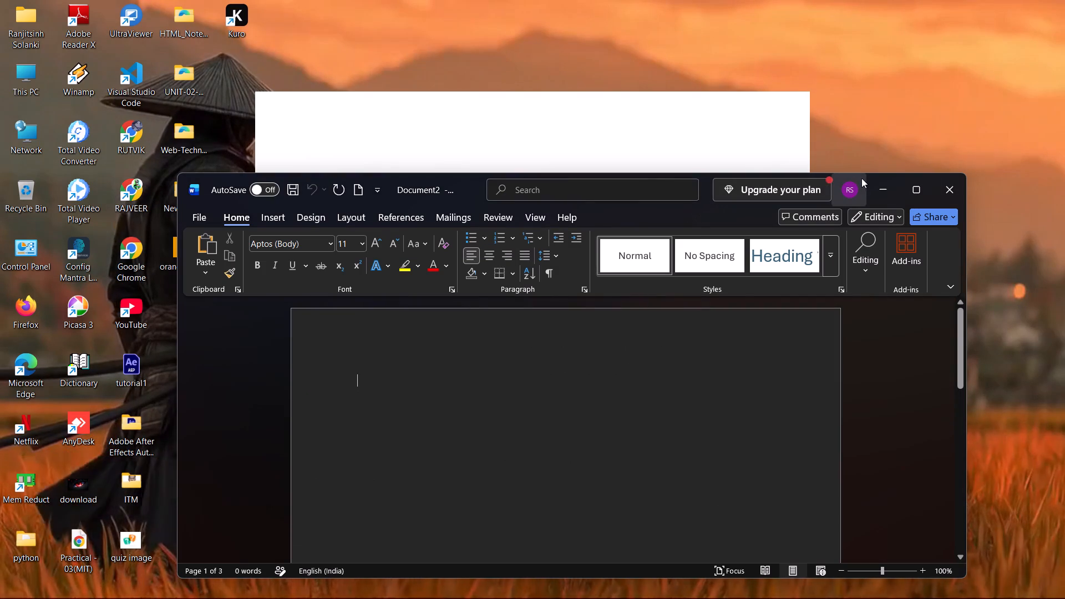
Maximize the Document2 window, paste the ITM (SLS) Baroda University title table into it and add two blank lines below.
left_click_drag(704, 183, 704, 177)
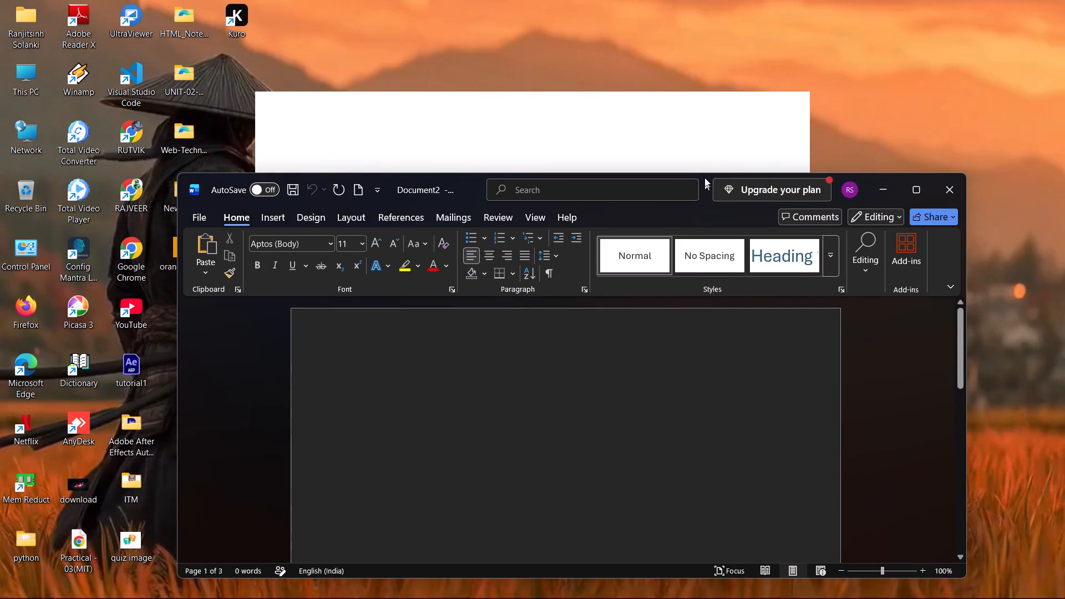
left_click_drag(704, 177, 694, 131)
left_click(902, 139)
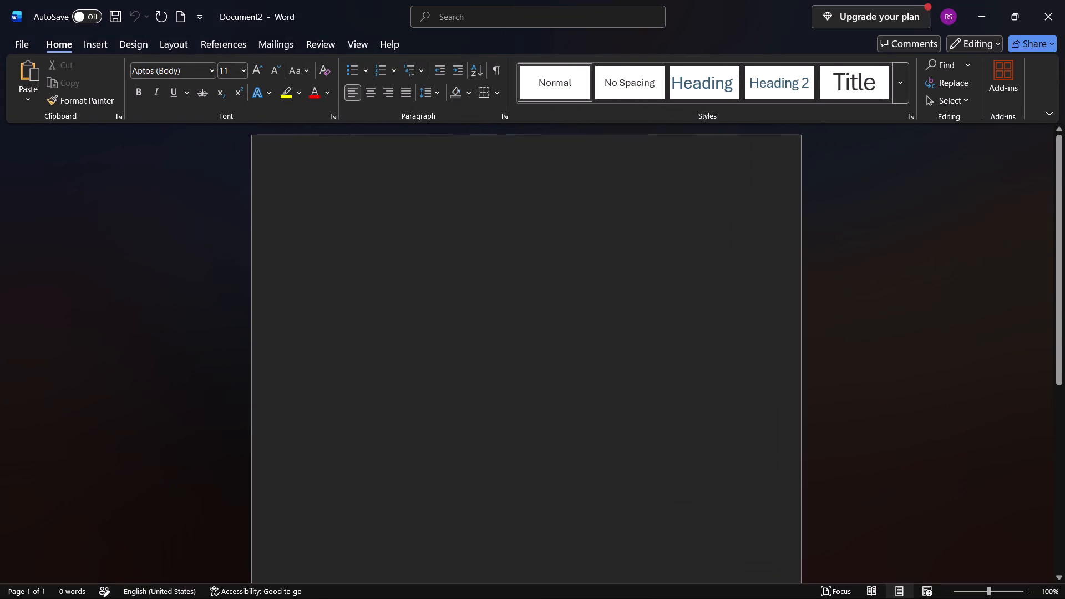
key("ctrl+v")
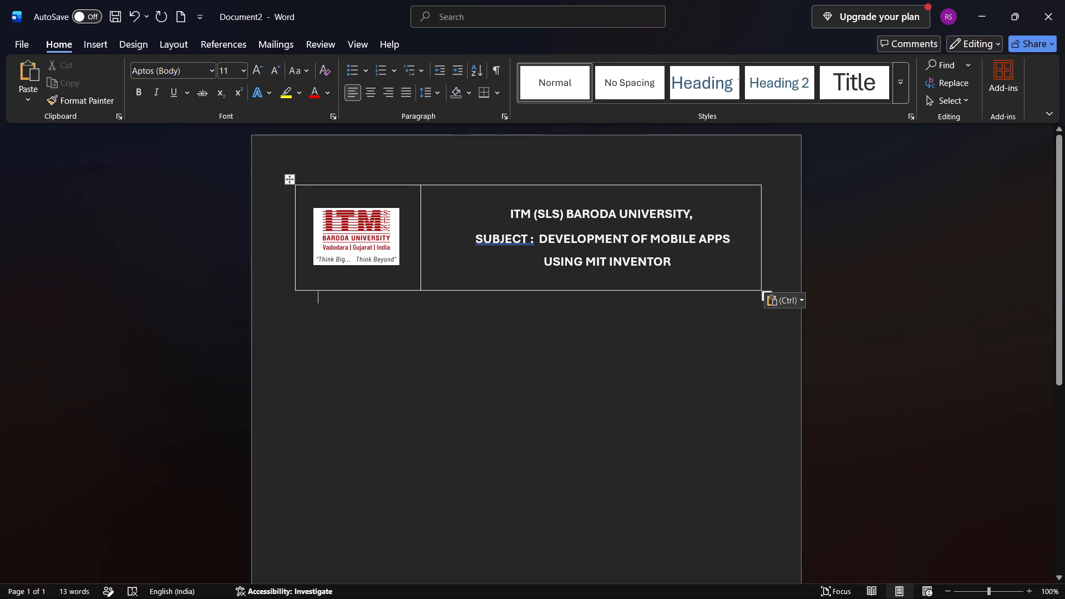
key("Return")
key("Return")
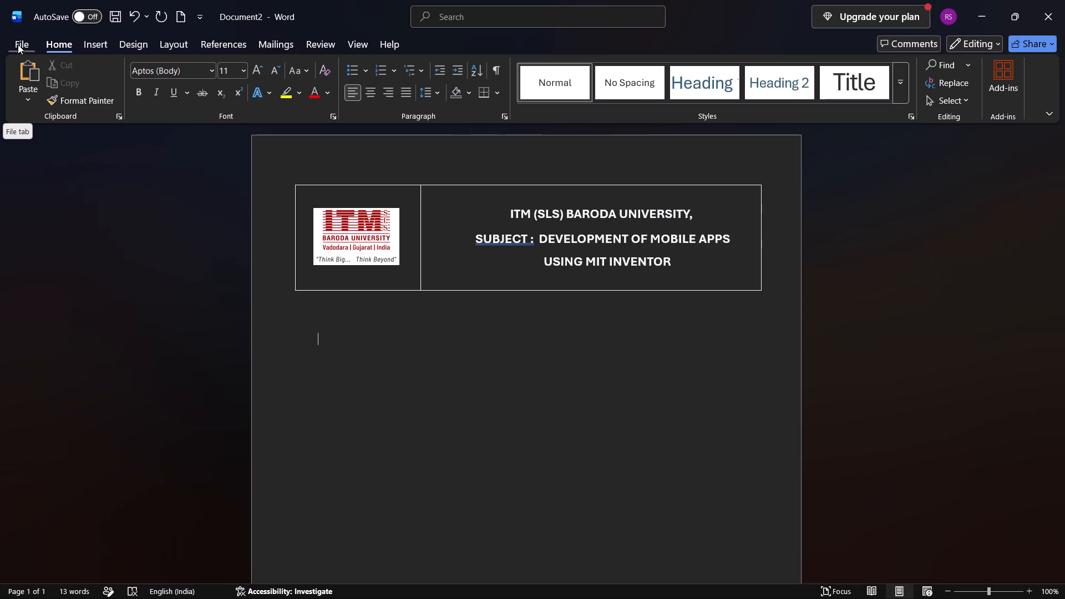
Save the document under the file name pblpro4 in the OneDrive - Personal Documents folder.
left_click(106, 17)
left_click(437, 256)
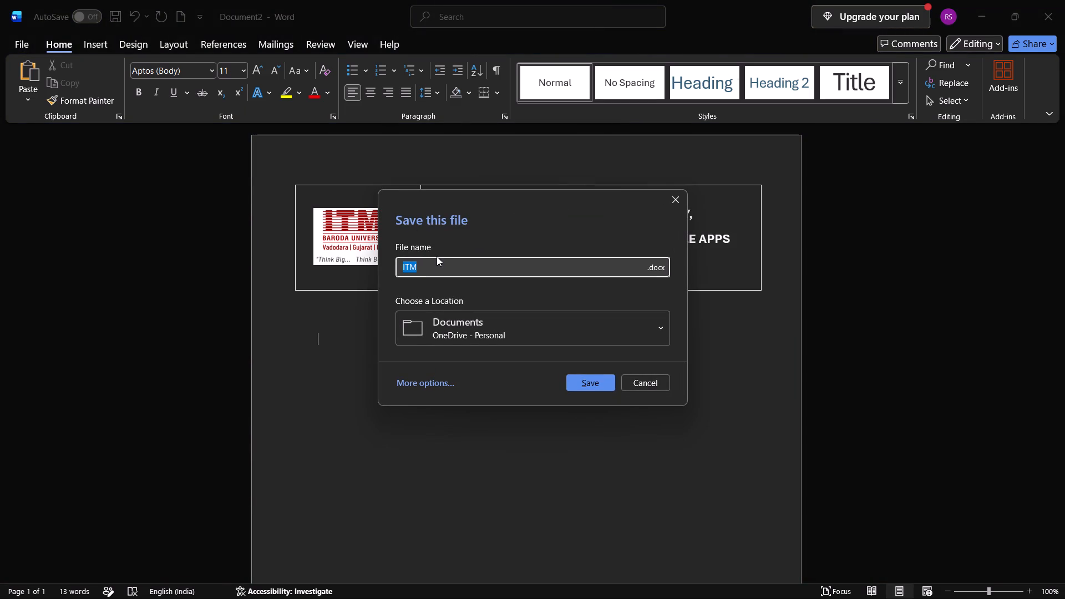
left_click(438, 266)
key("BackSpace")
key("BackSpace")
key("BackSpace")
key("p")
type("blp")
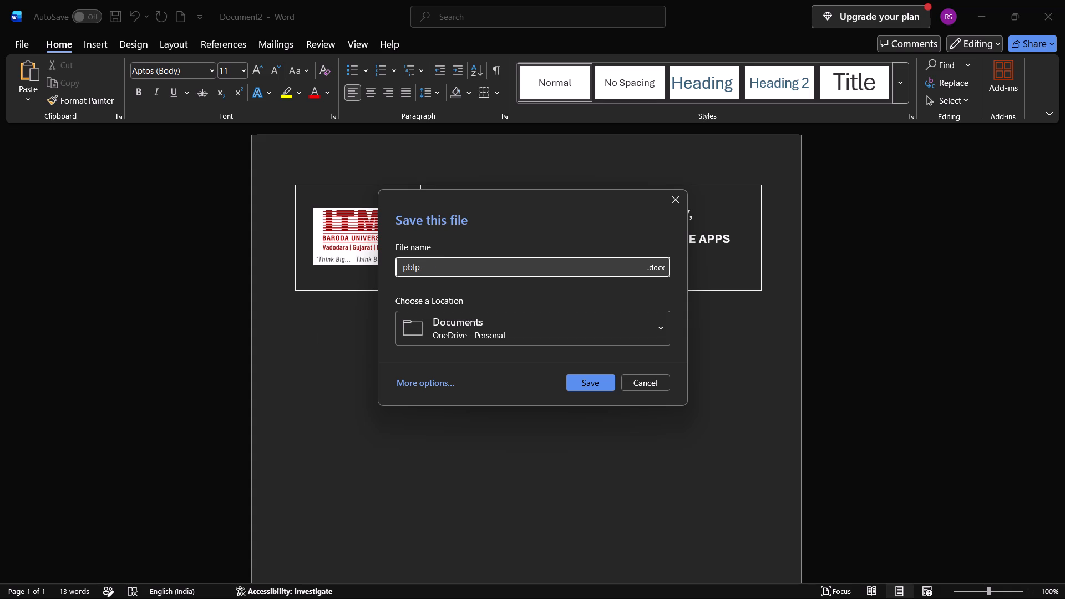
type("ro")
key("4")
left_click(665, 266)
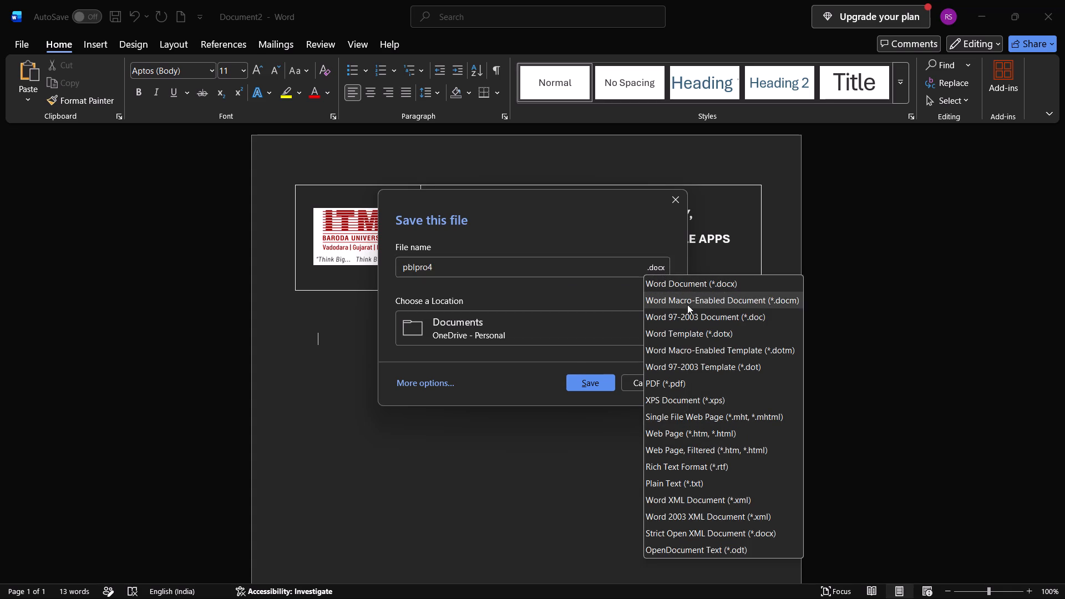
Complete saving the document as pblpro4.docx in the OneDrive - Personal Documents folder.
left_click(593, 379)
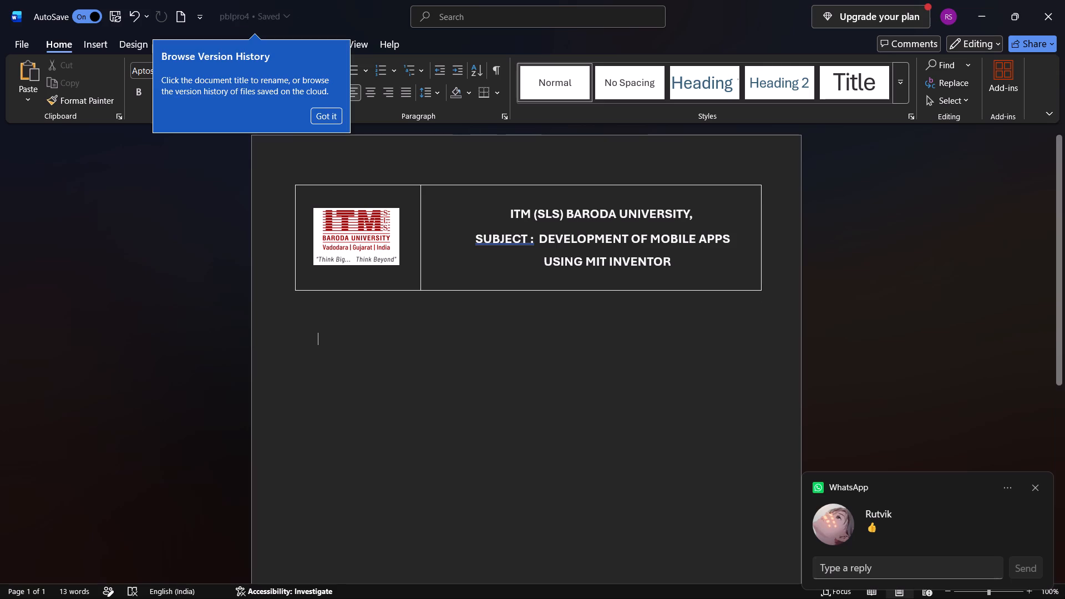
Open the saved pblpro4 document's file name and location details and bring up the folder chooser for moving the file.
left_click(268, 13)
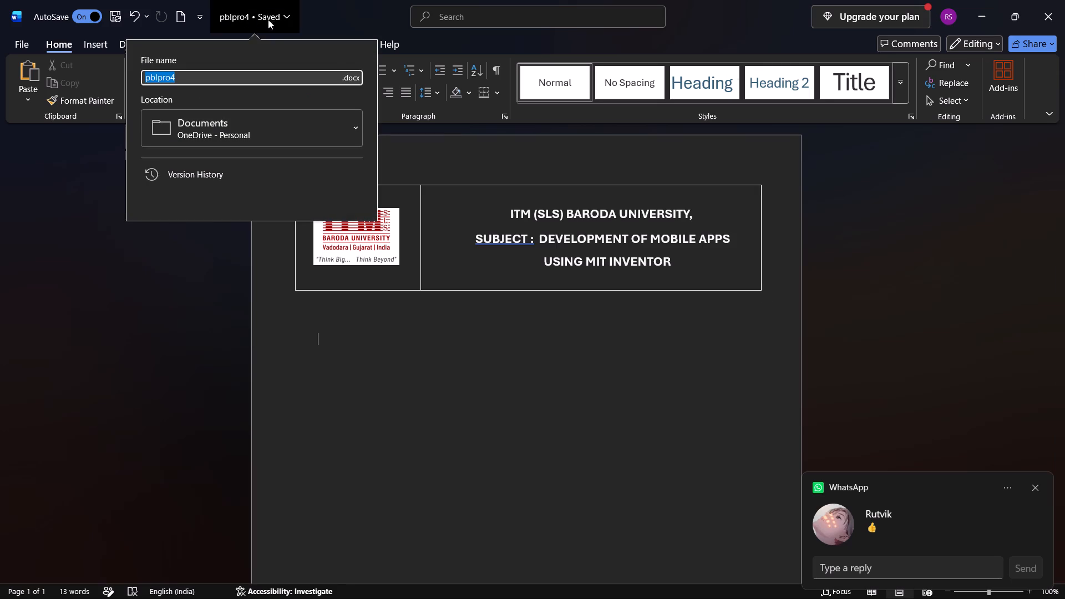
left_click(239, 77)
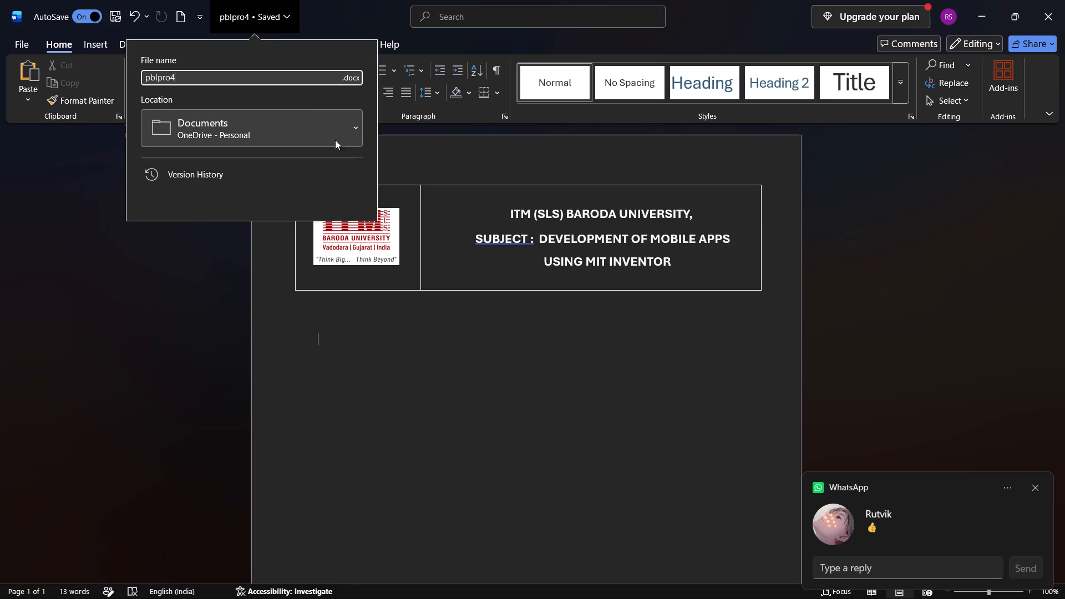
left_click(343, 125)
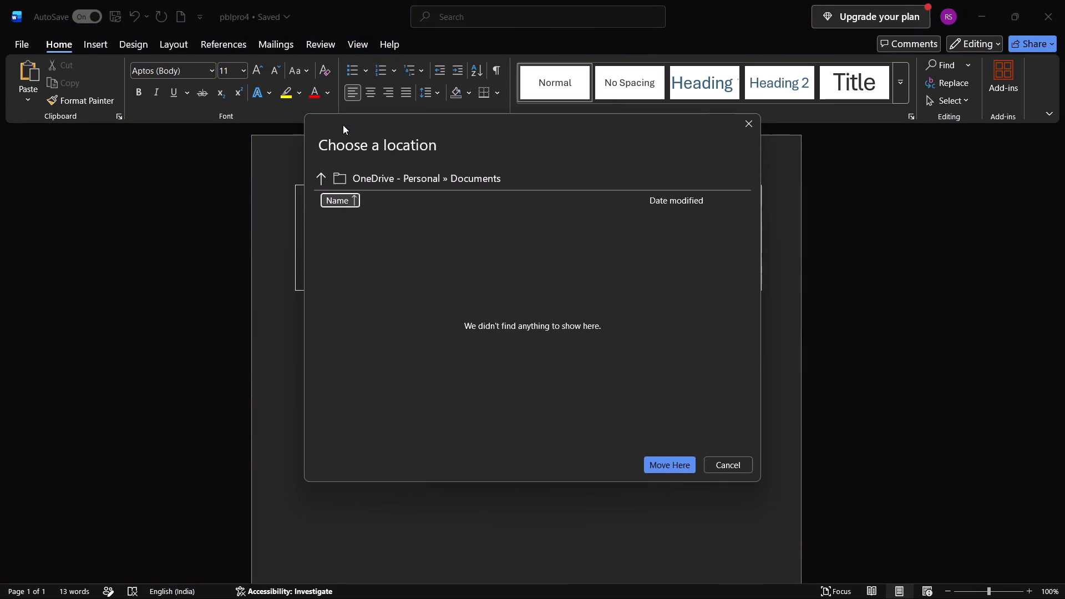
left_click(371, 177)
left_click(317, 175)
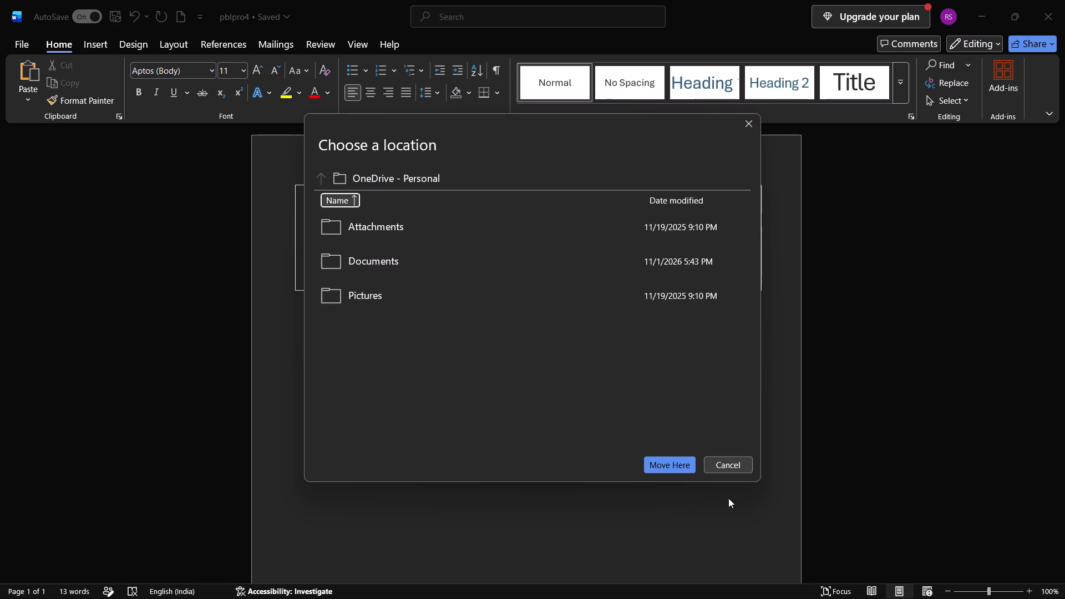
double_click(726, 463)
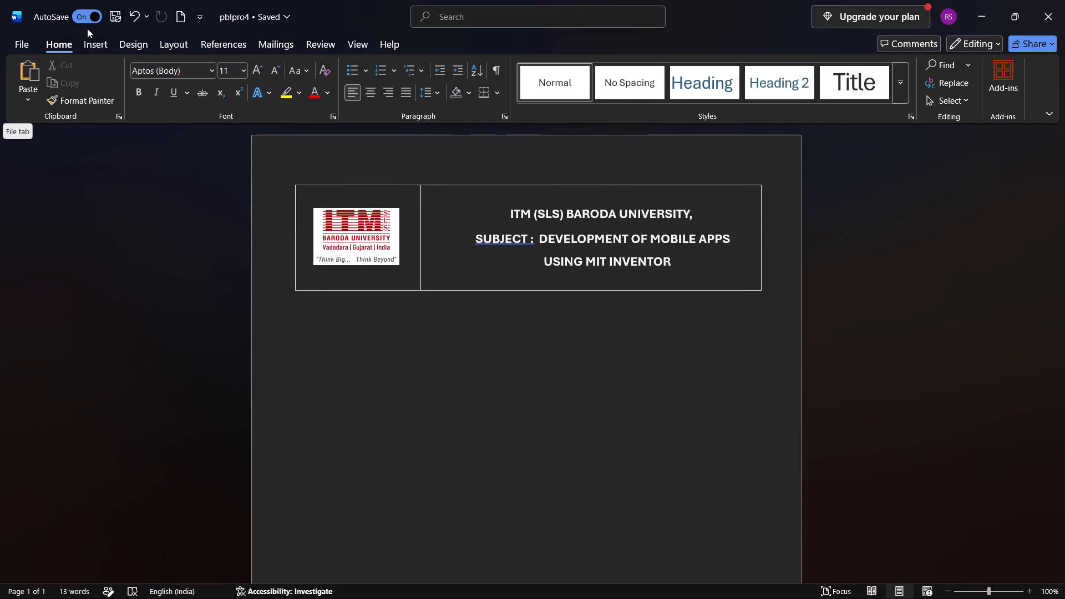
Create another blank document and paste the ITM (SLS) Baroda University title table into it.
left_click(29, 39)
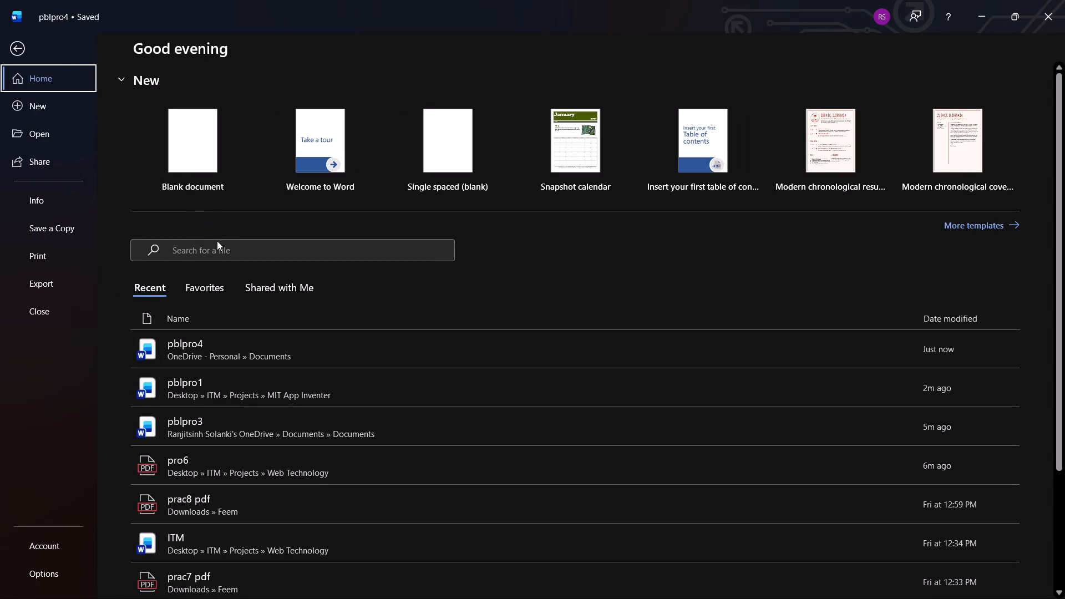
left_click(208, 145)
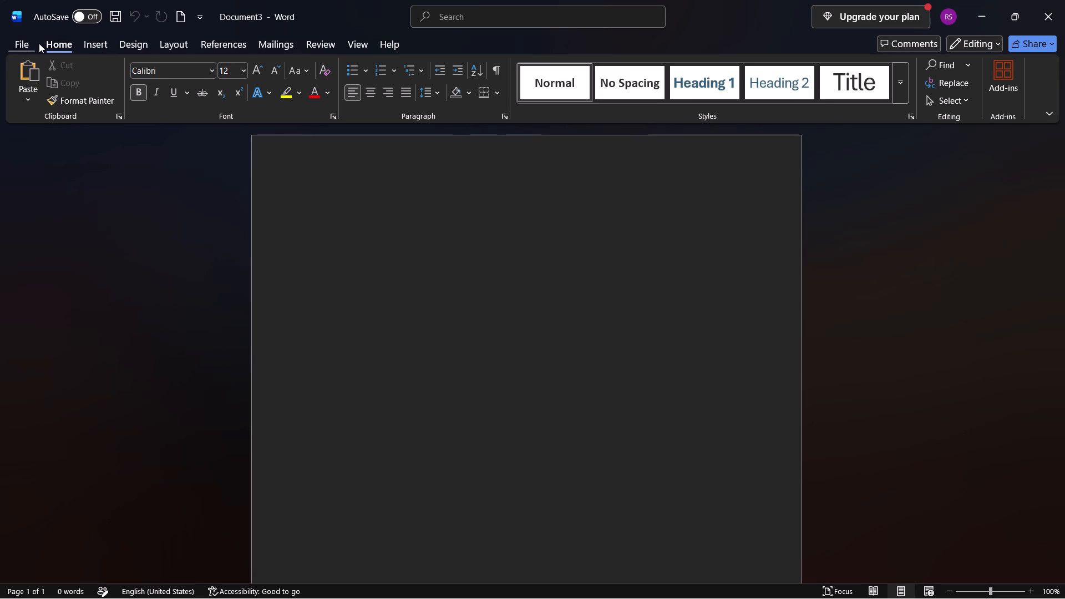
key("ctrl+v")
Open the recent document pblpro1 from the Desktop » ITM » Projects » MIT App Inventer folder.
double_click(18, 40)
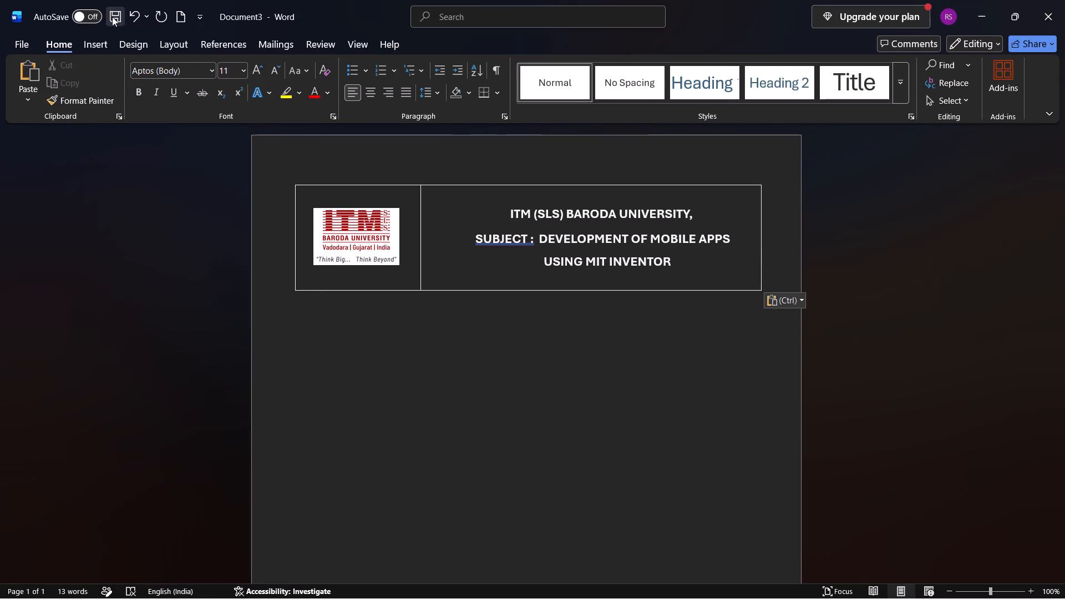
double_click(24, 43)
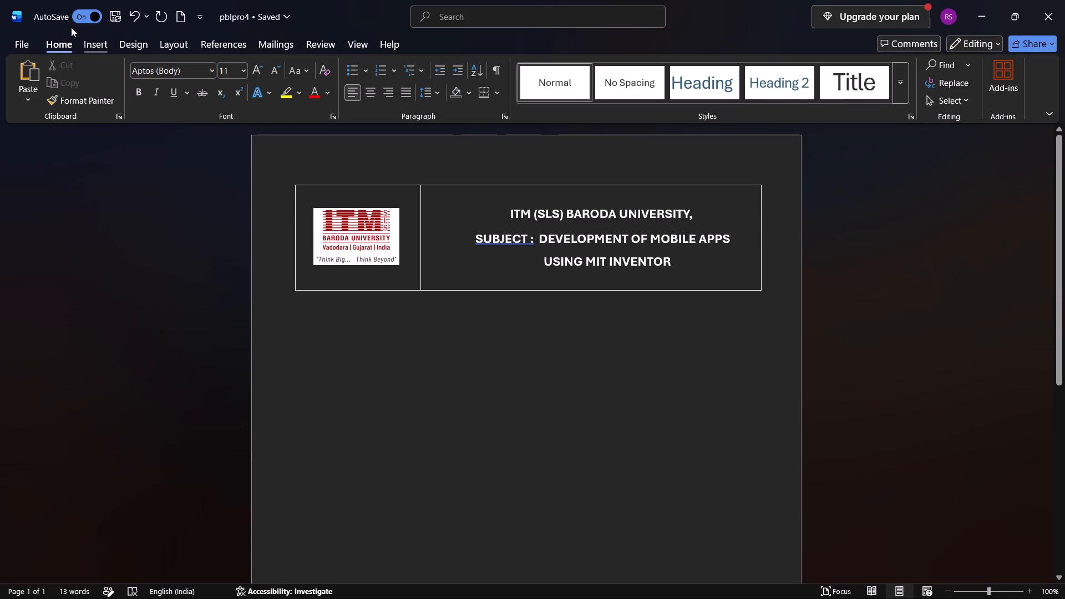
left_click(28, 39)
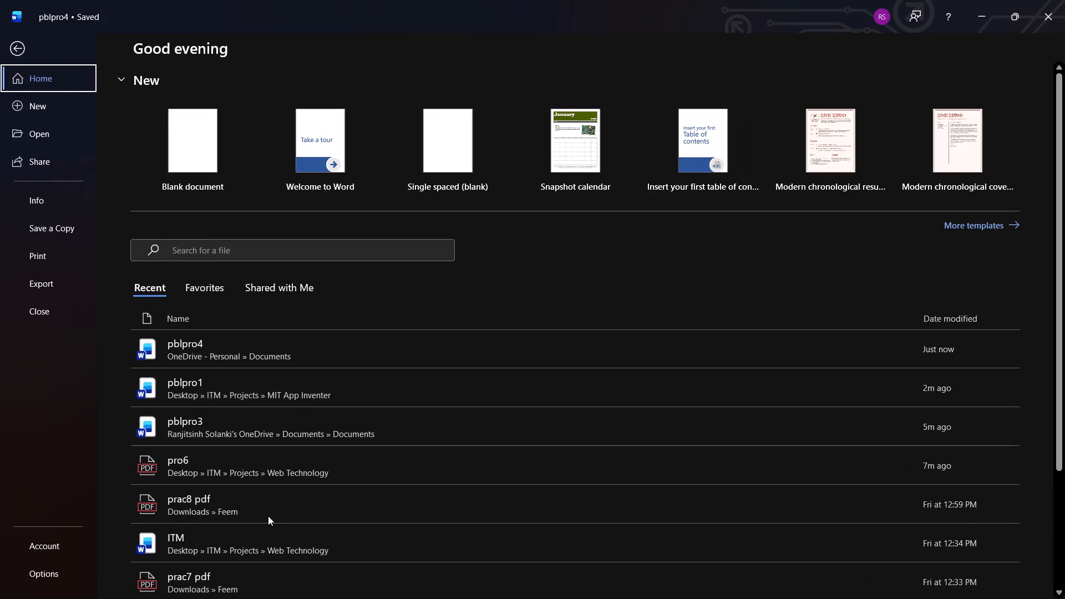
left_click(239, 404)
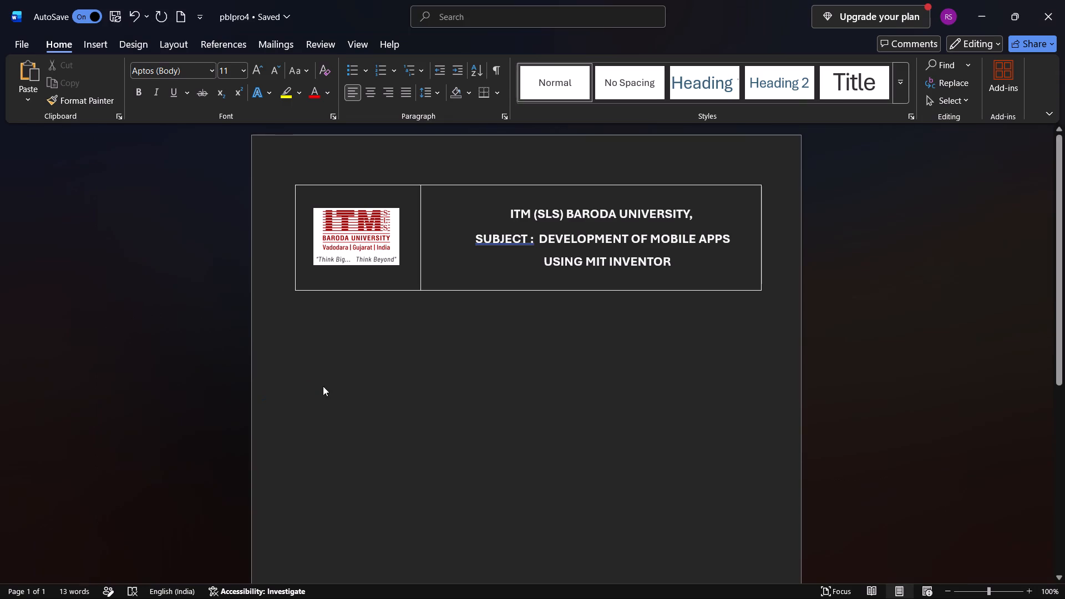
Copy the heading text "PROJECT : 1" below the title table in pblpro1.
left_click_drag(490, 318, 536, 314)
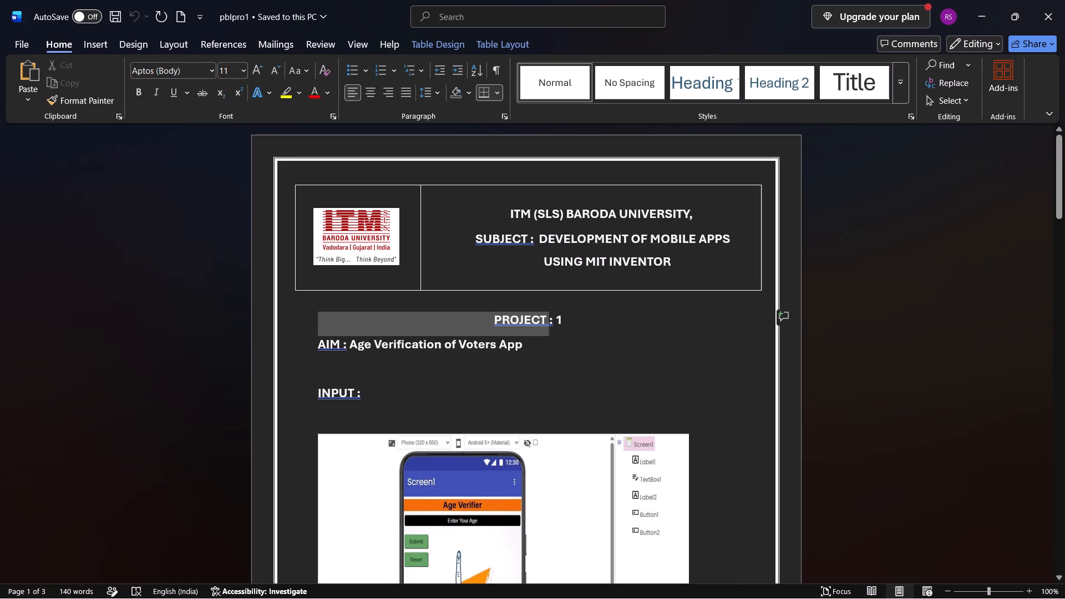
left_click_drag(536, 314, 555, 314)
left_click(577, 317)
left_click_drag(577, 317, 523, 320)
key("ctrl+c")
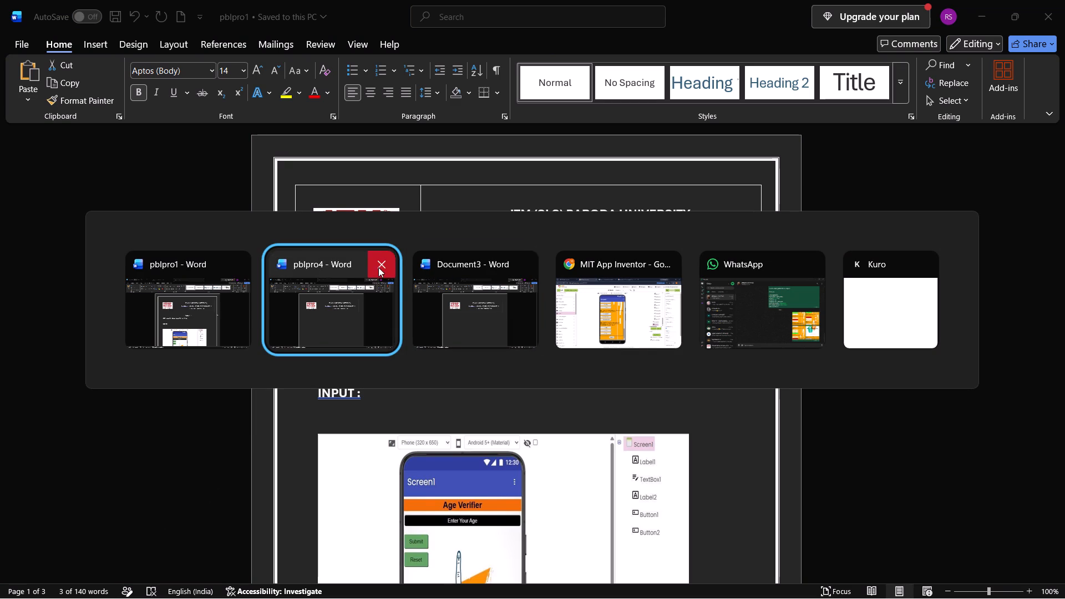
Close the pblpro4 window and switch to the Document3 window.
left_click(379, 267)
left_click(397, 270)
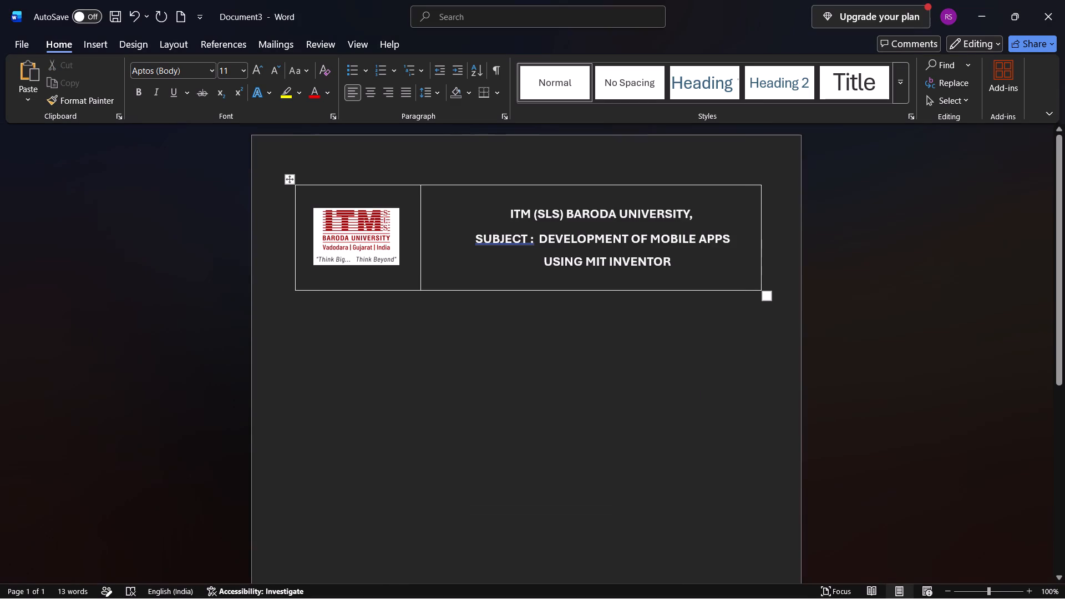
Paste the heading "PROJECT : 1" on a new line below the title table in Document3 and centre it.
key("Return")
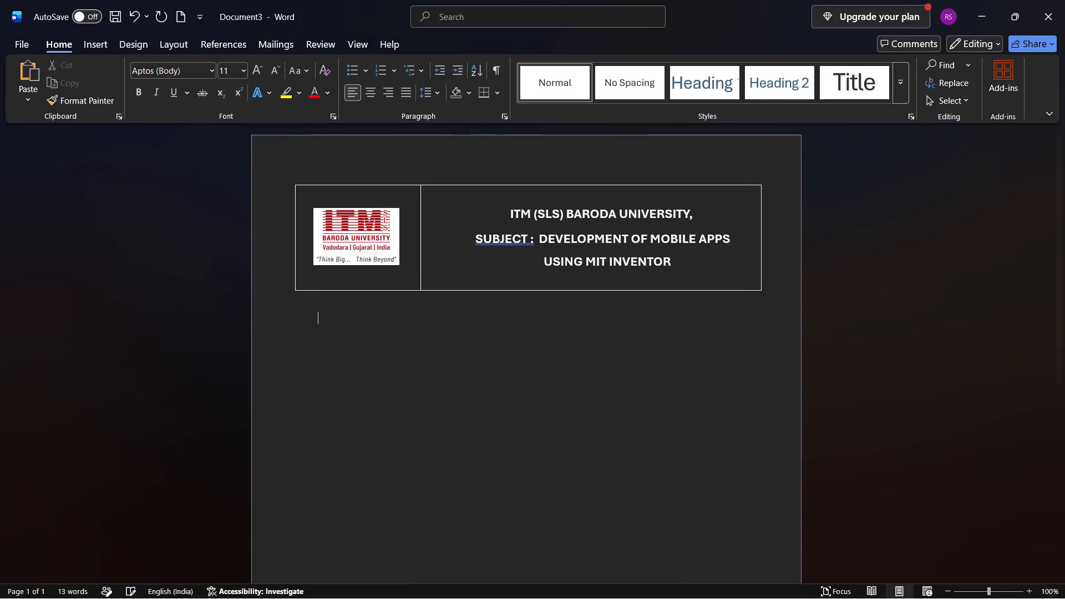
key("ctrl+v")
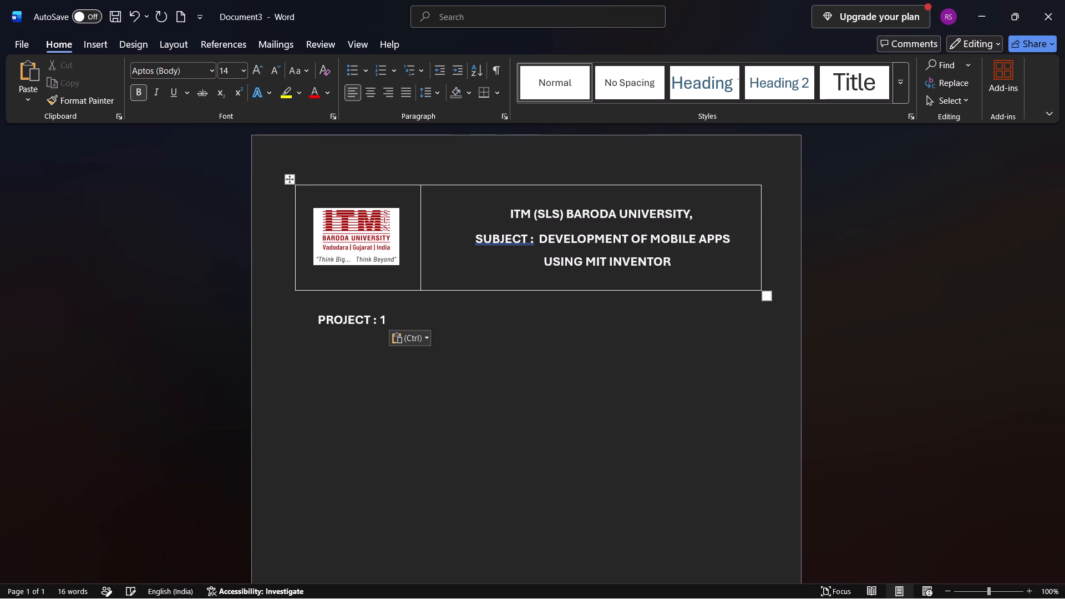
left_click(367, 88)
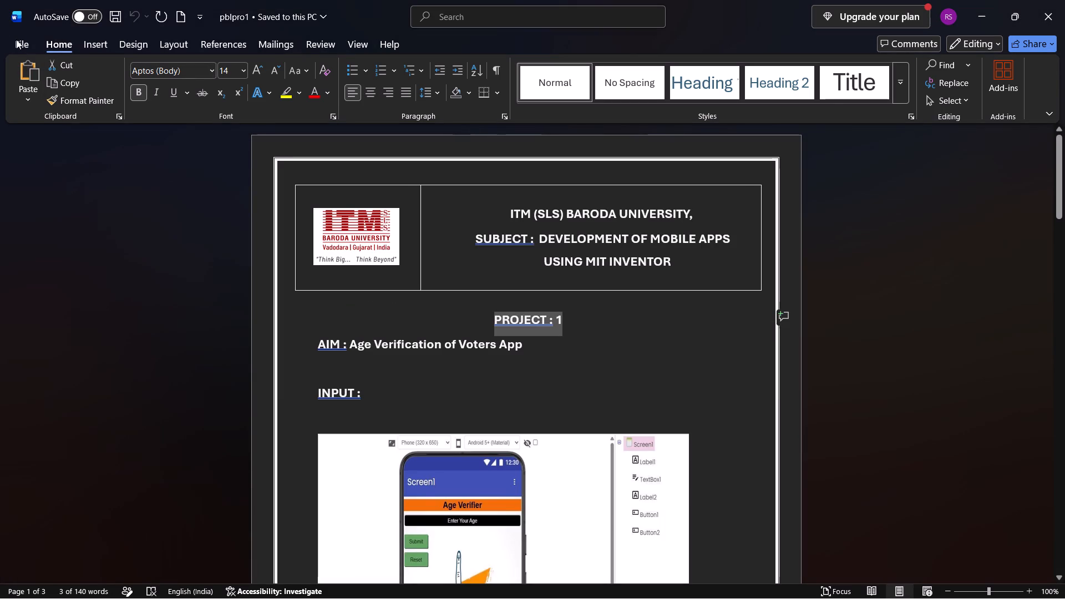
Open the recent document pblpro3 from the OneDrive Documents folder and look through it.
double_click(21, 40)
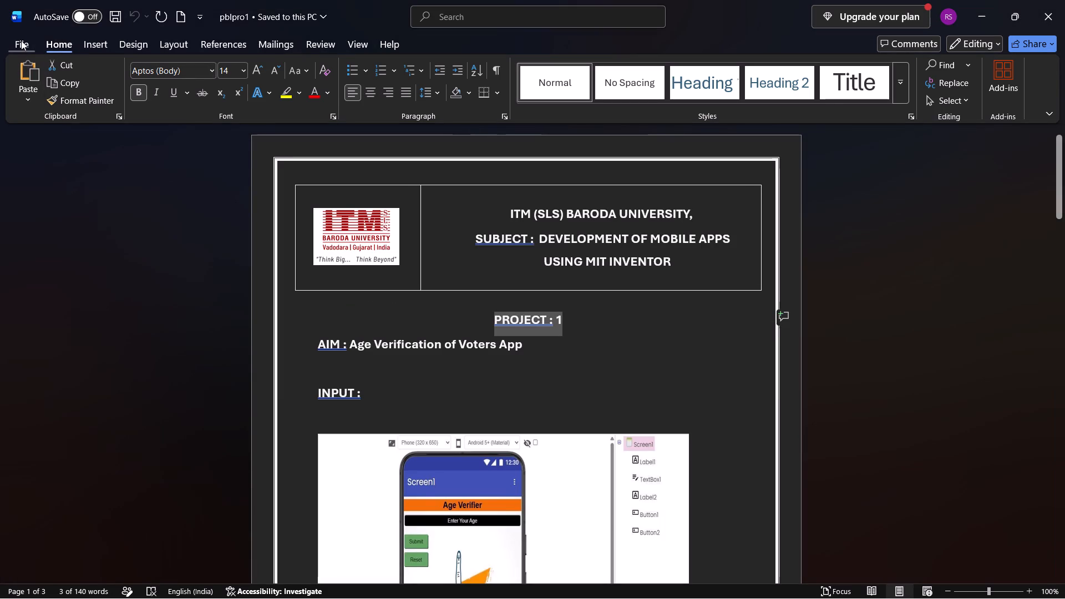
left_click(17, 46)
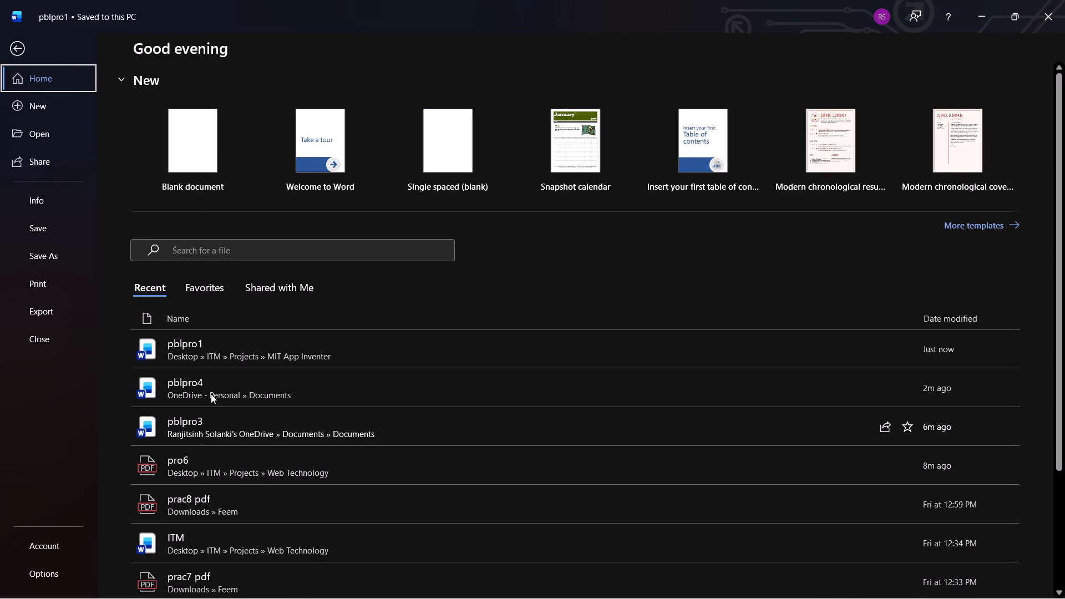
scroll(243, 478, "down", 3)
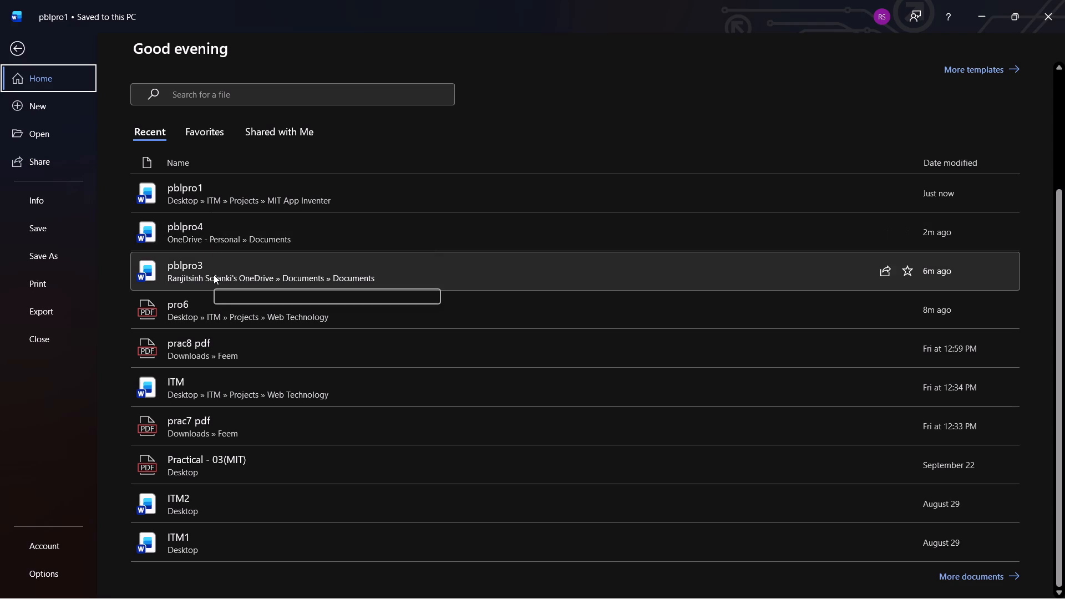
left_click(214, 275)
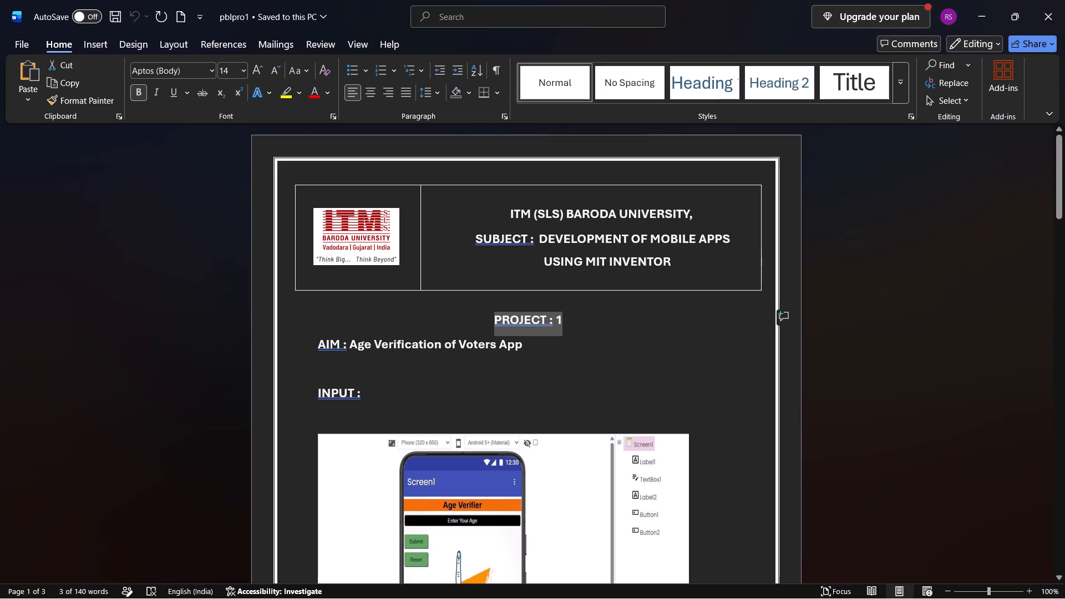
scroll(410, 374, "down", 1)
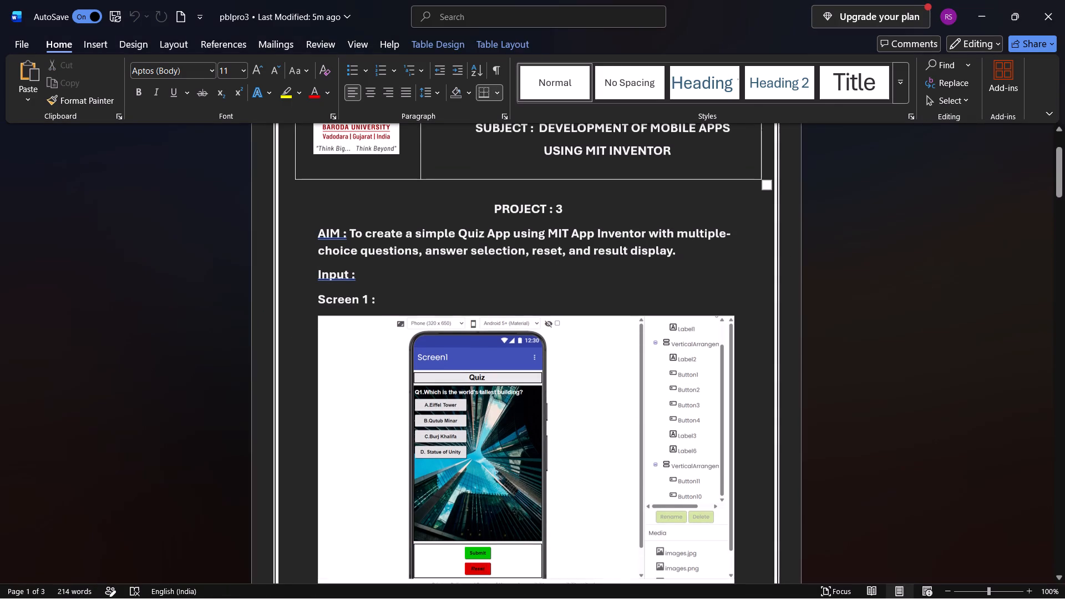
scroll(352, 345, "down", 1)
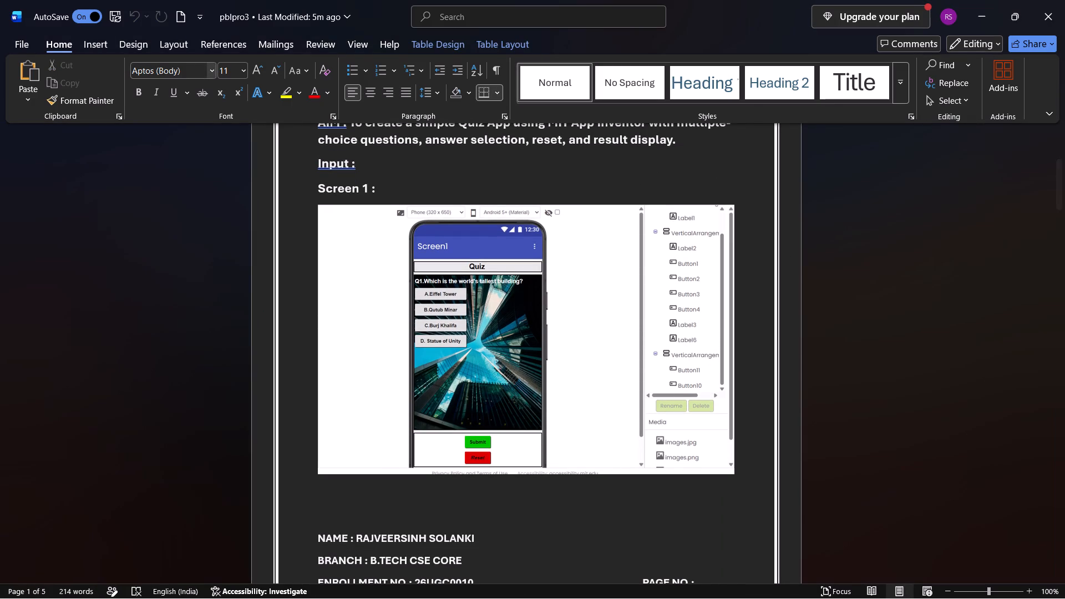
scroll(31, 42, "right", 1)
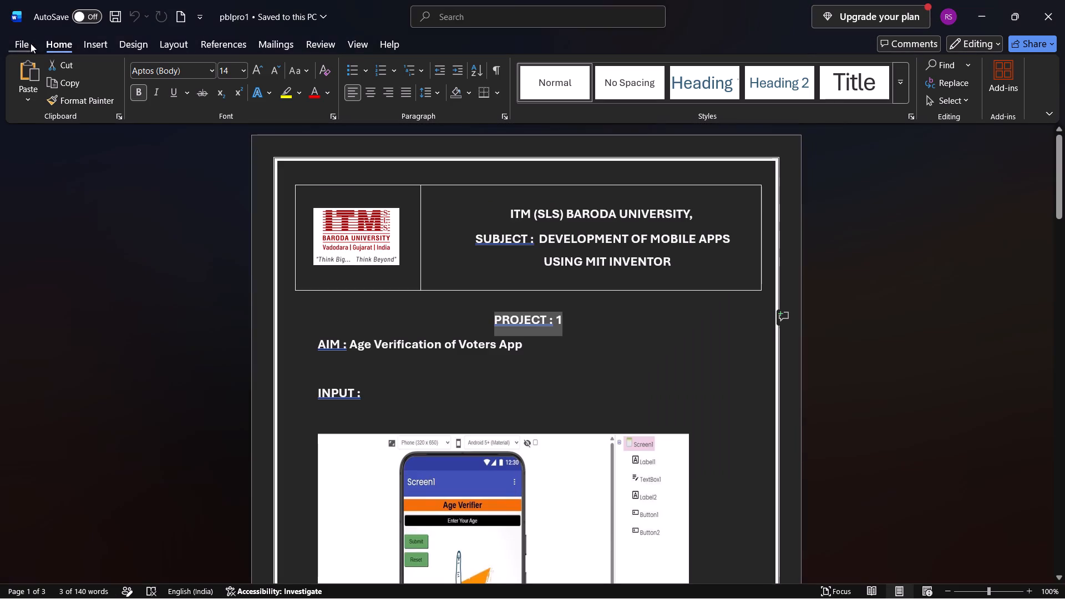
Select the whole ITM (SLS) Baroda University title table, including the logo cell, in pblpro1 and copy it.
left_click_drag(743, 312, 727, 290)
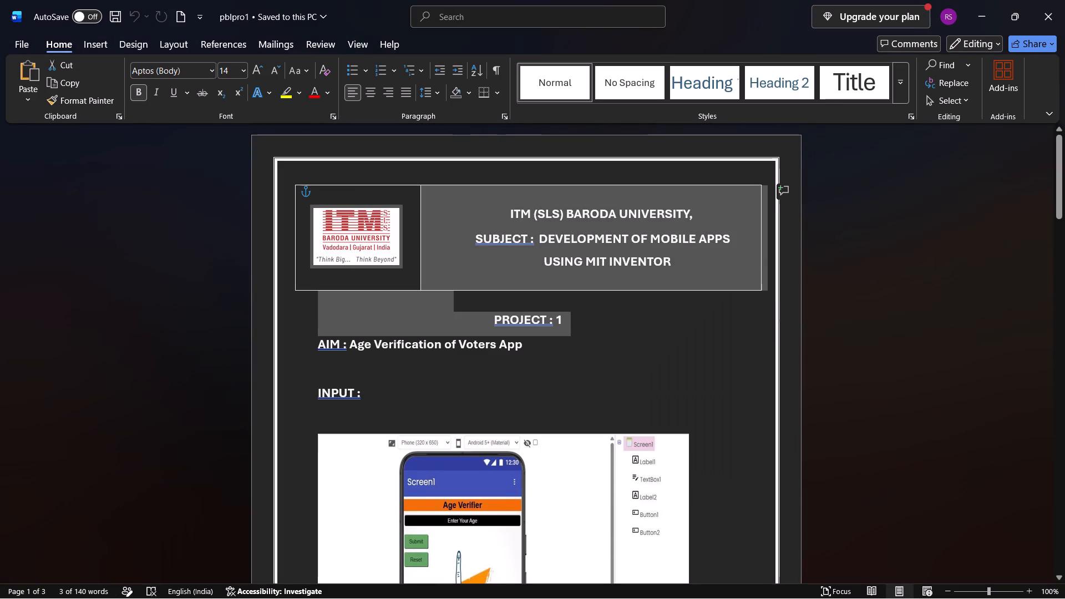
left_click_drag(727, 290, 645, 271)
left_click(732, 303)
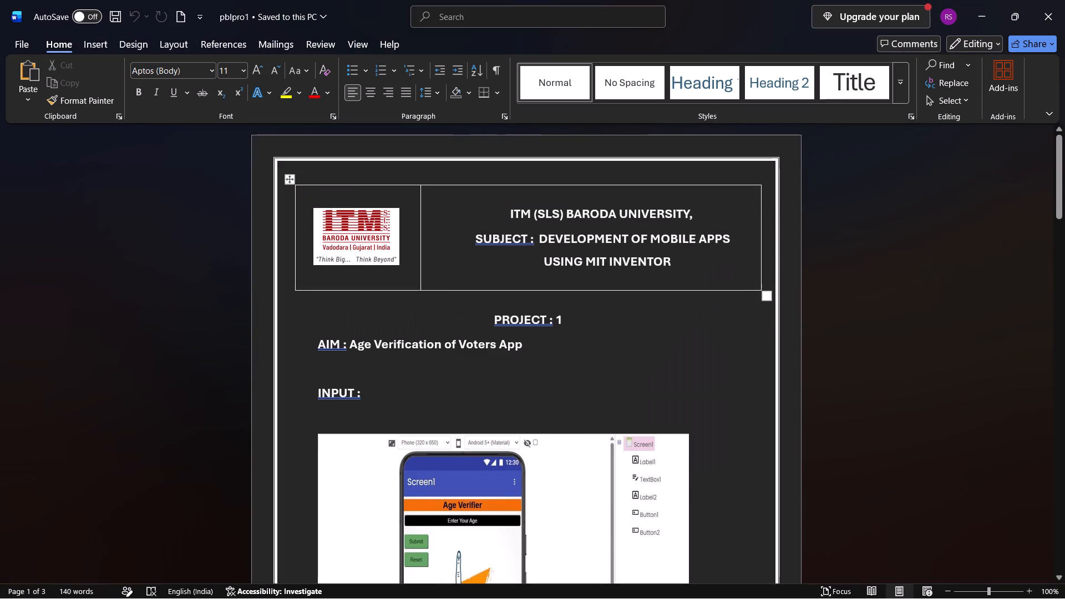
left_click(768, 283)
left_click_drag(768, 283, 511, 257)
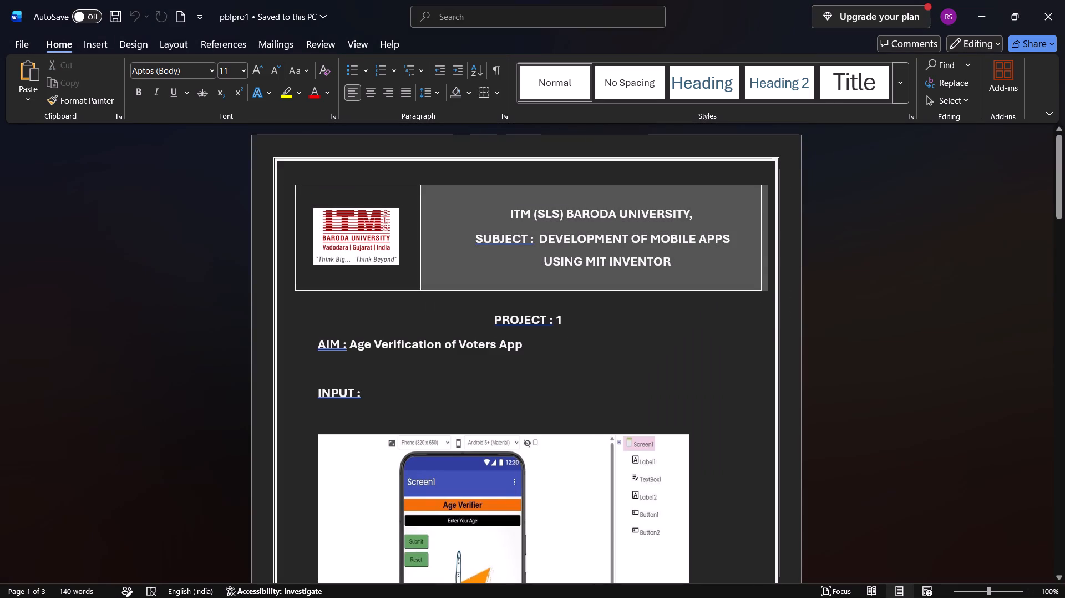
left_click_drag(511, 257, 288, 227)
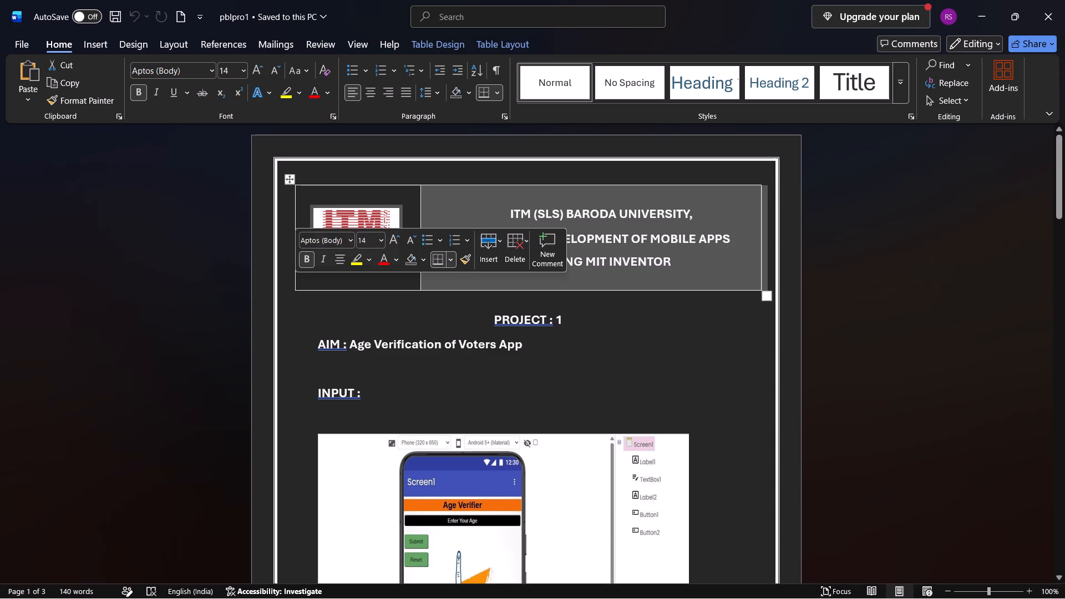
key("ctrl+c")
key("ctrl+c")
key("ctrl+c")
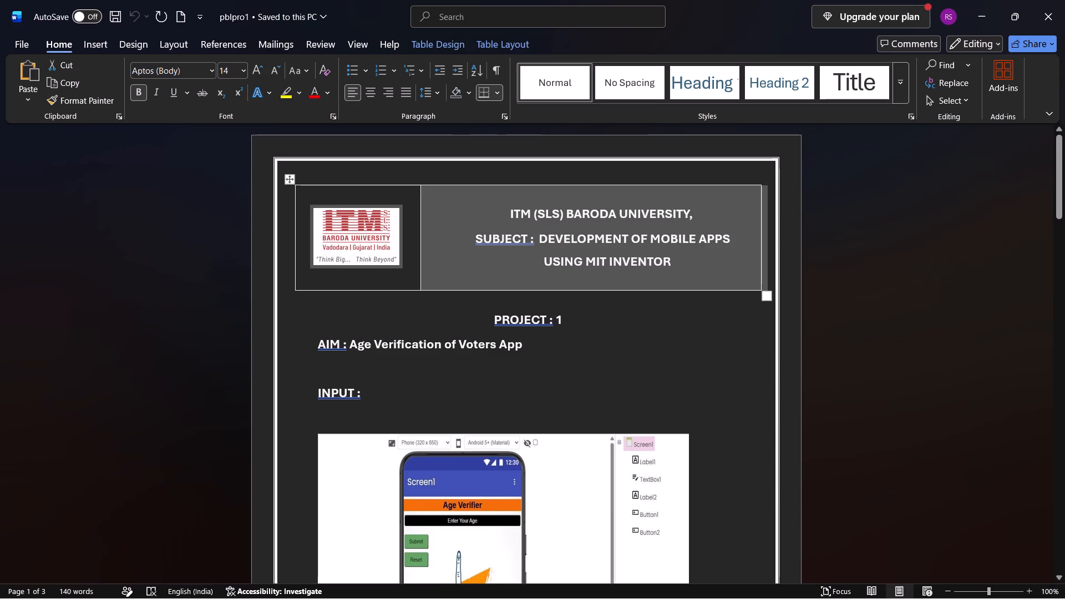
Move the ITM (SLS) Baroda University title table from the body of pblpro1 into its page header.
key("ctrl+x")
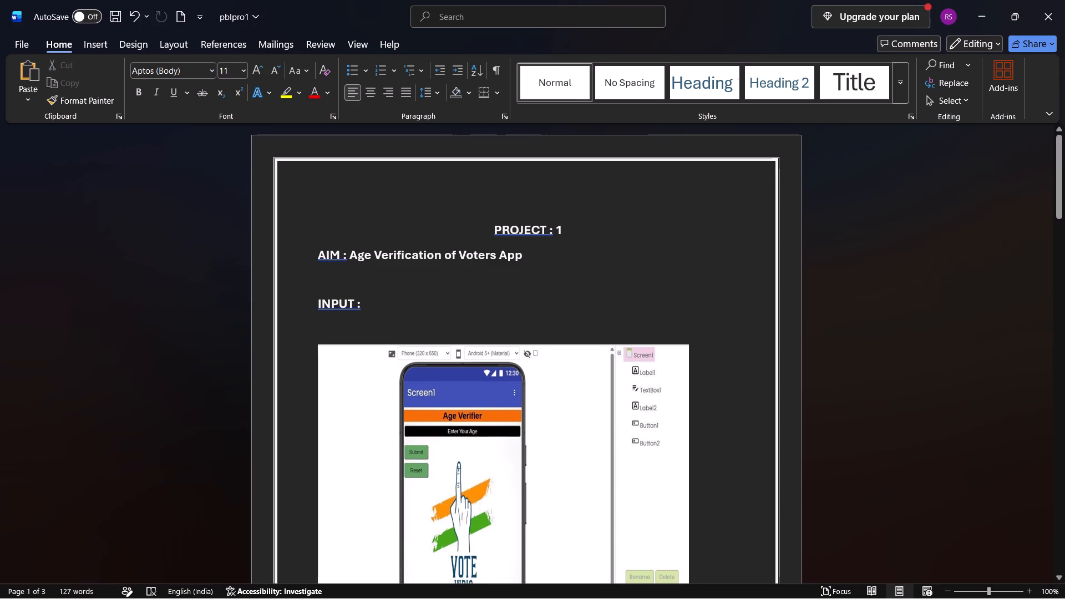
left_click(486, 185)
left_click(497, 170)
double_click(497, 170)
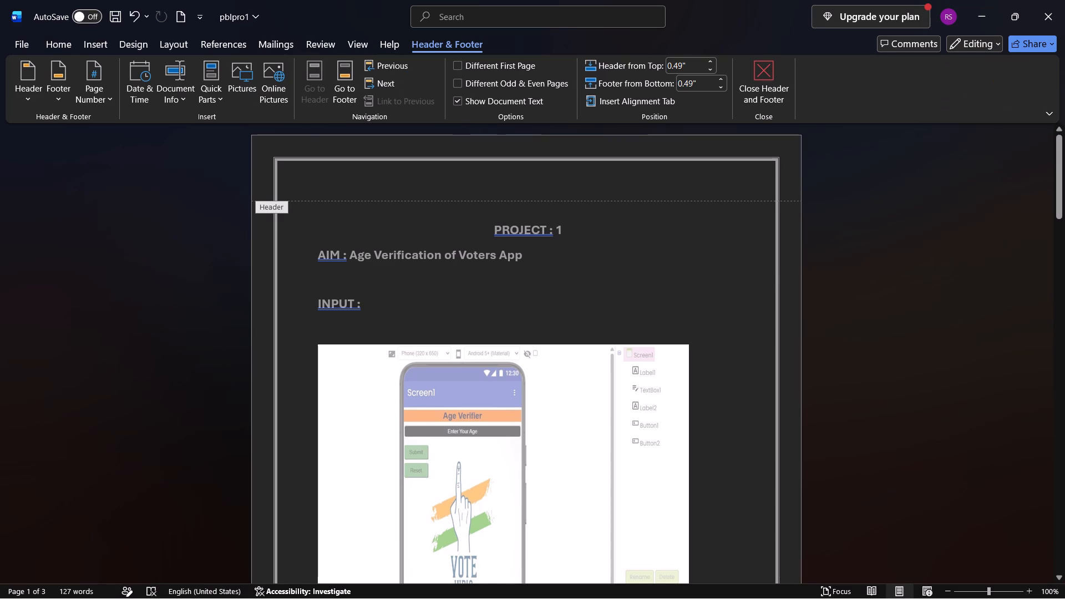
key("ctrl+v")
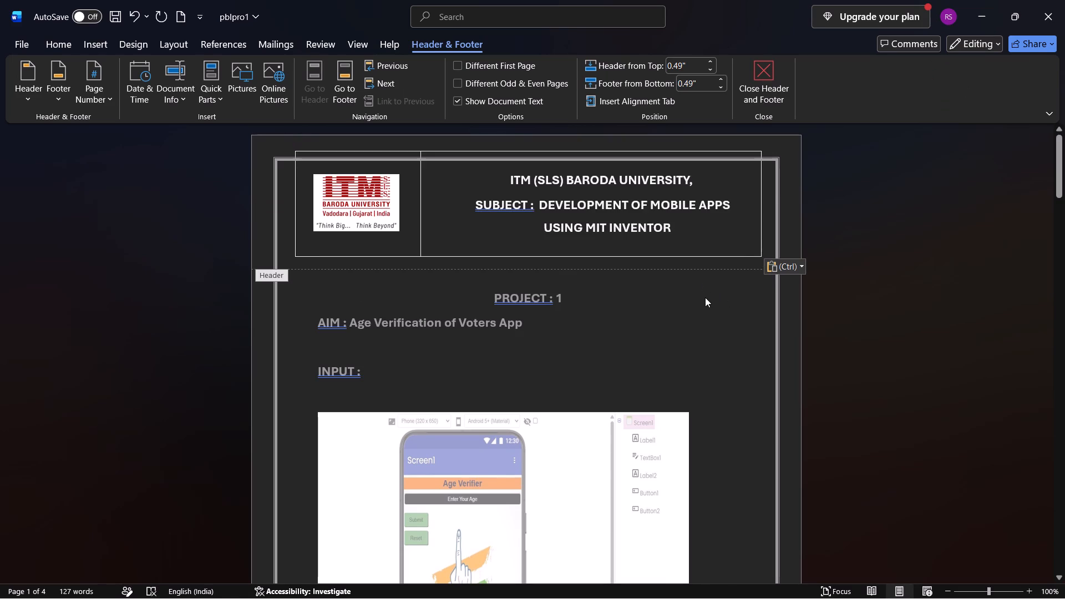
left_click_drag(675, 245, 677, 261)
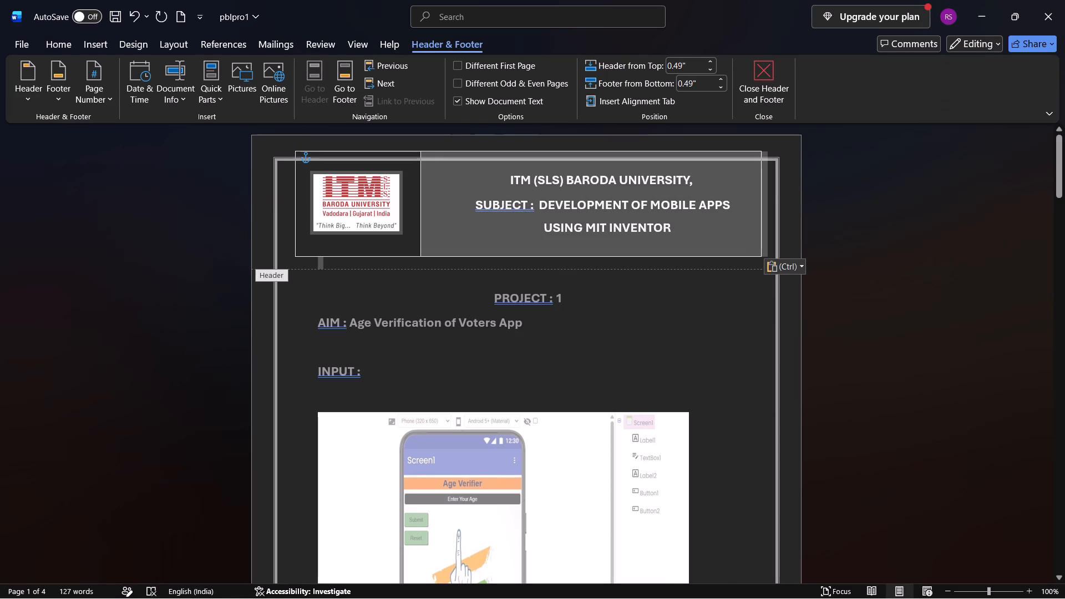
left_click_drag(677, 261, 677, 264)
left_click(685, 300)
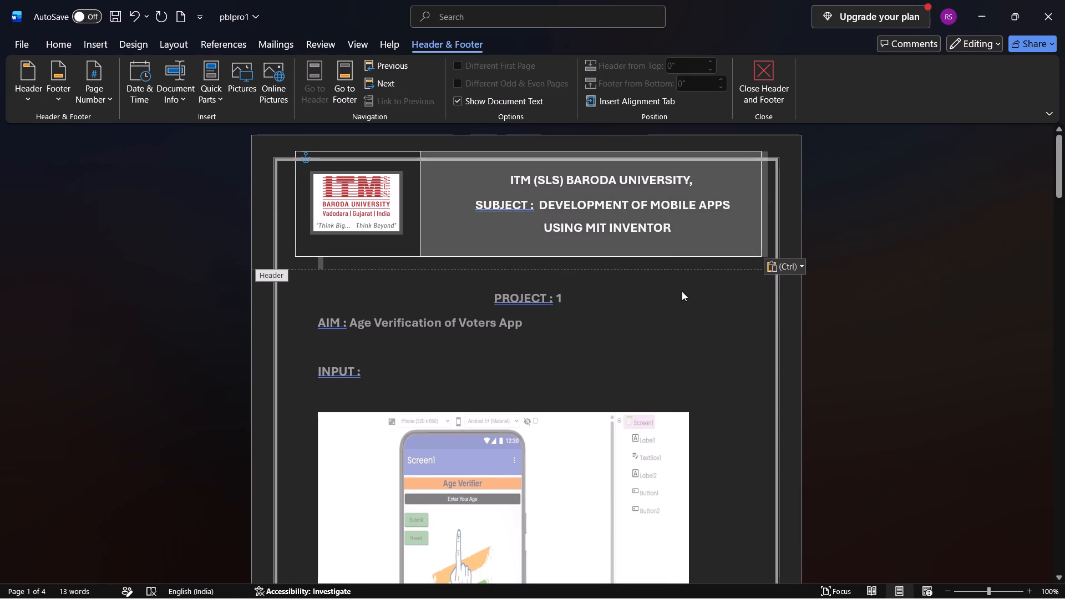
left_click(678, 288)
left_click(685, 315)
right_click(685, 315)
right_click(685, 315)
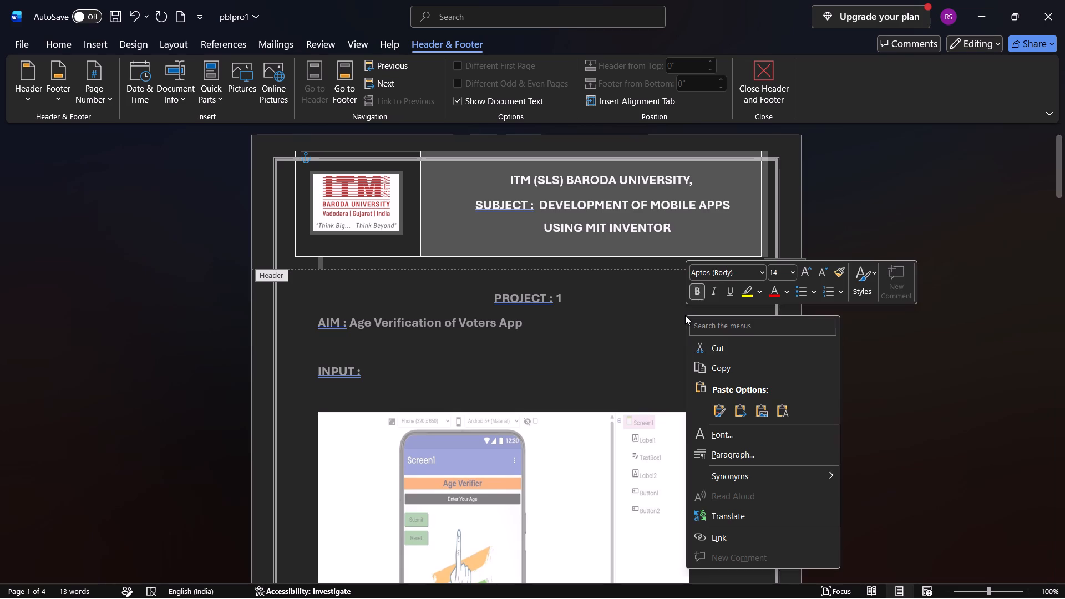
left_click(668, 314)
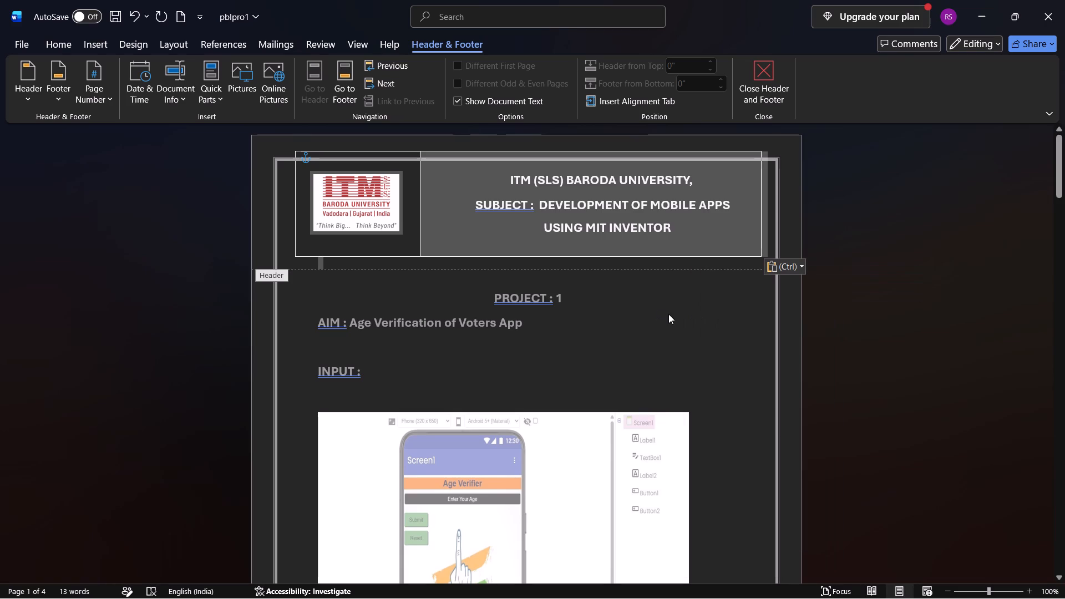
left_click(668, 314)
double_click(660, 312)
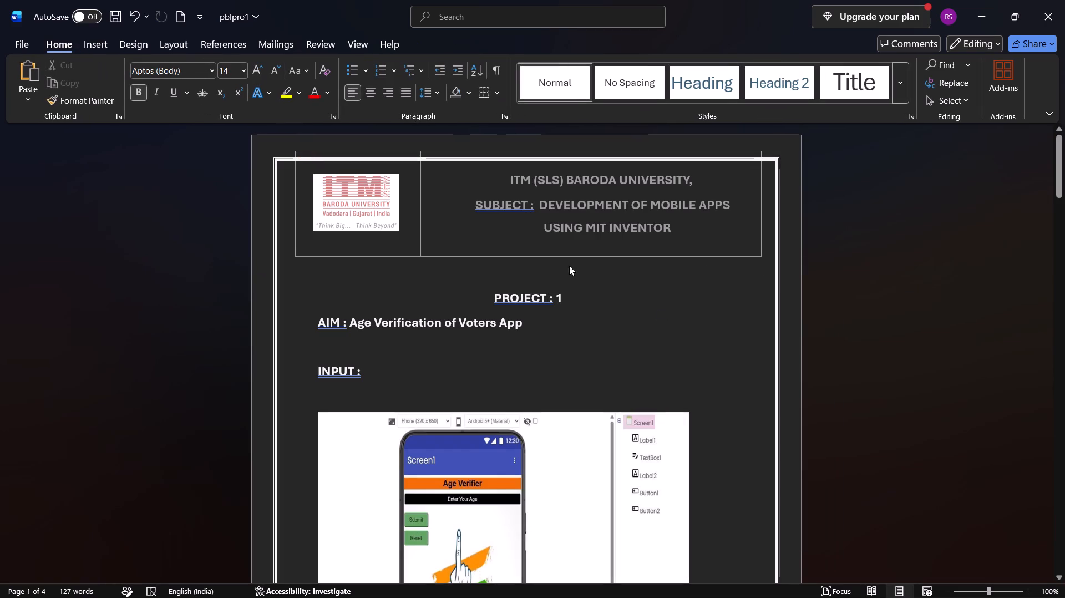
Add two blank lines above the title table in pblpro1's page header to lower it inside the page border.
double_click(498, 220)
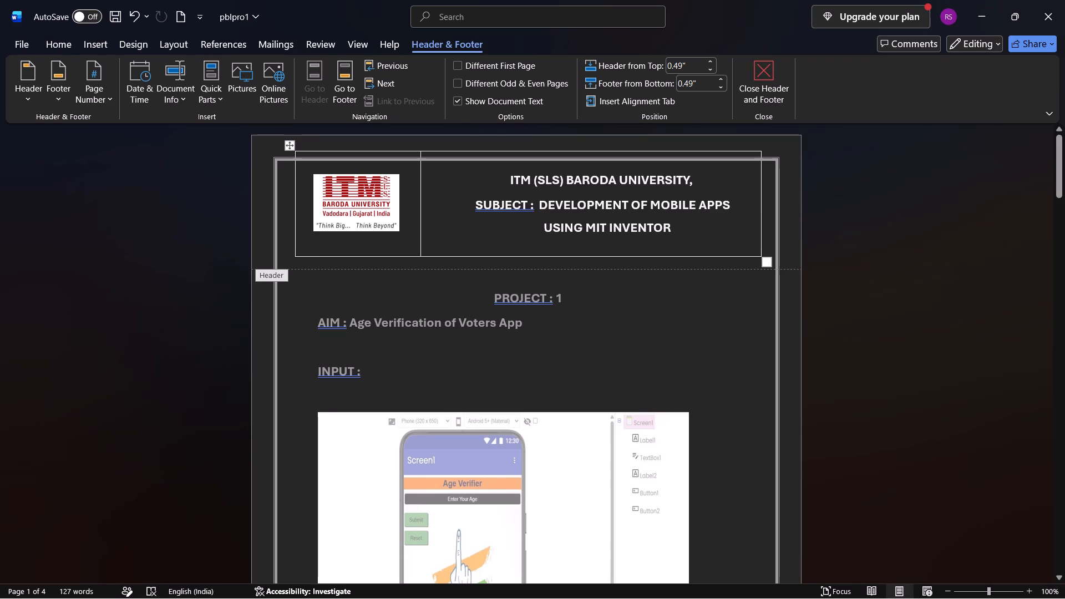
left_click(289, 177)
left_click(289, 171)
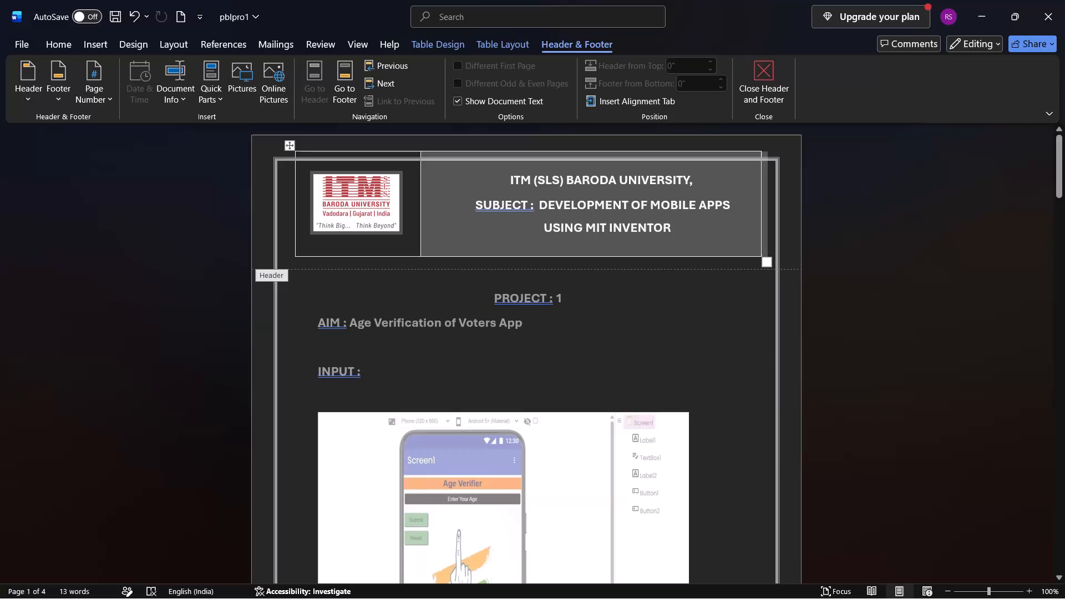
triple_click(289, 171)
triple_click(289, 171)
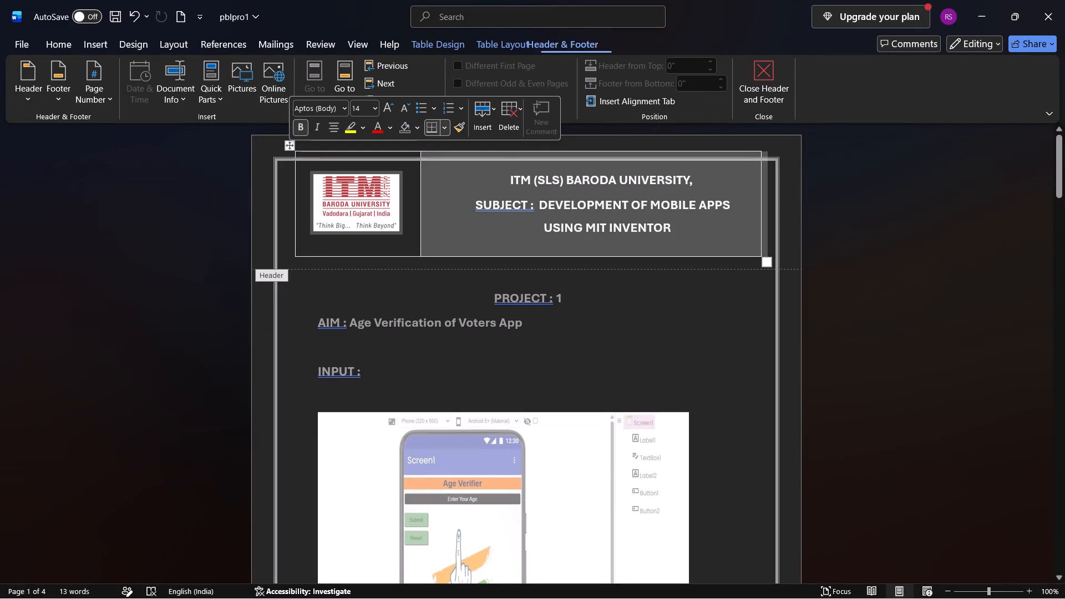
left_click(289, 171)
left_click(770, 209)
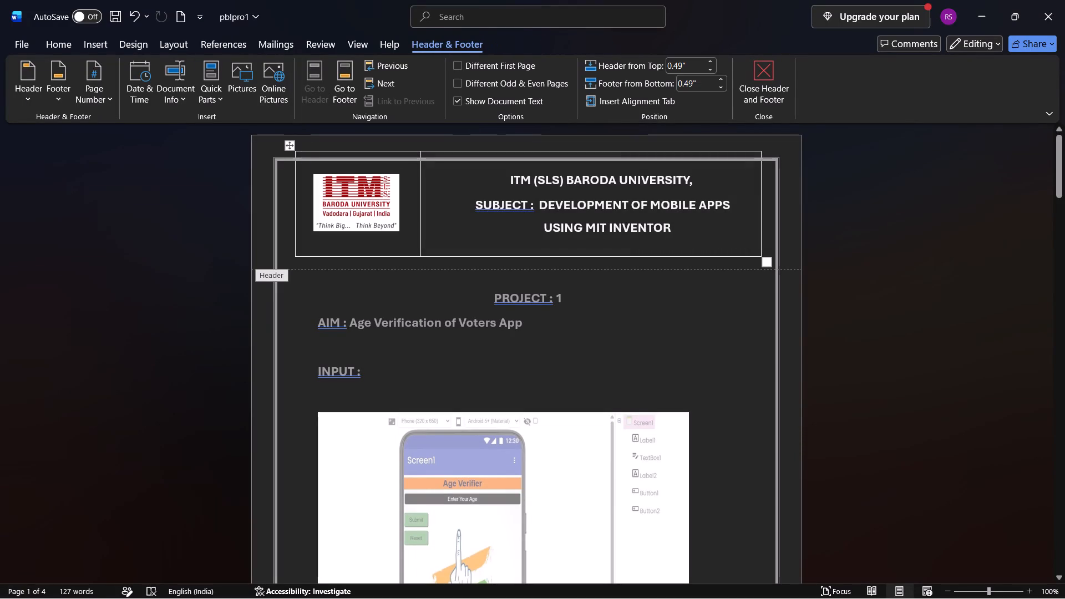
key("Up")
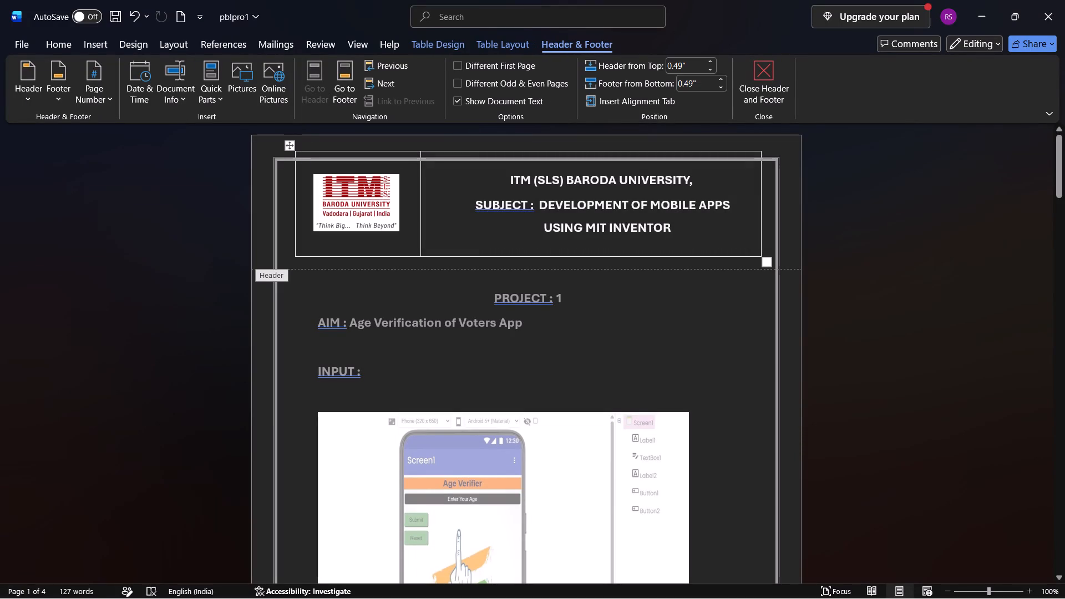
key("Return")
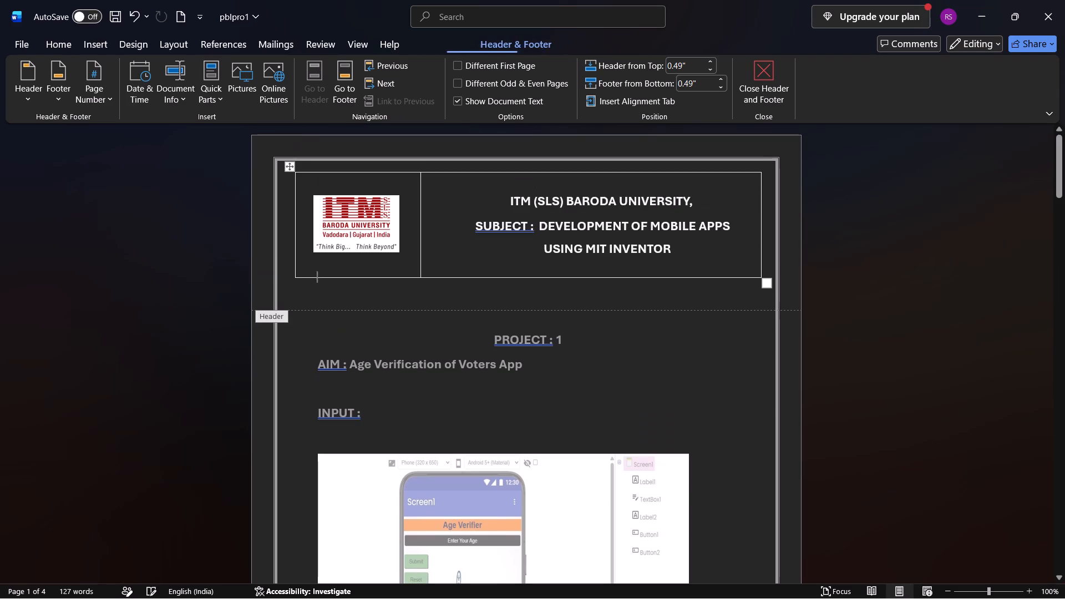
key("Return")
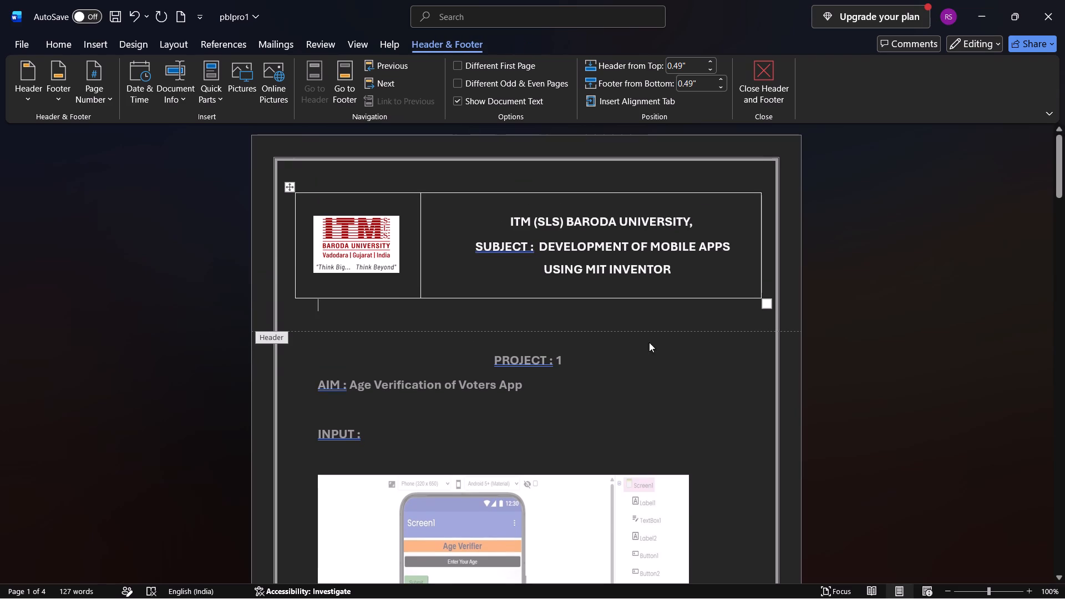
left_click(677, 393)
double_click(666, 393)
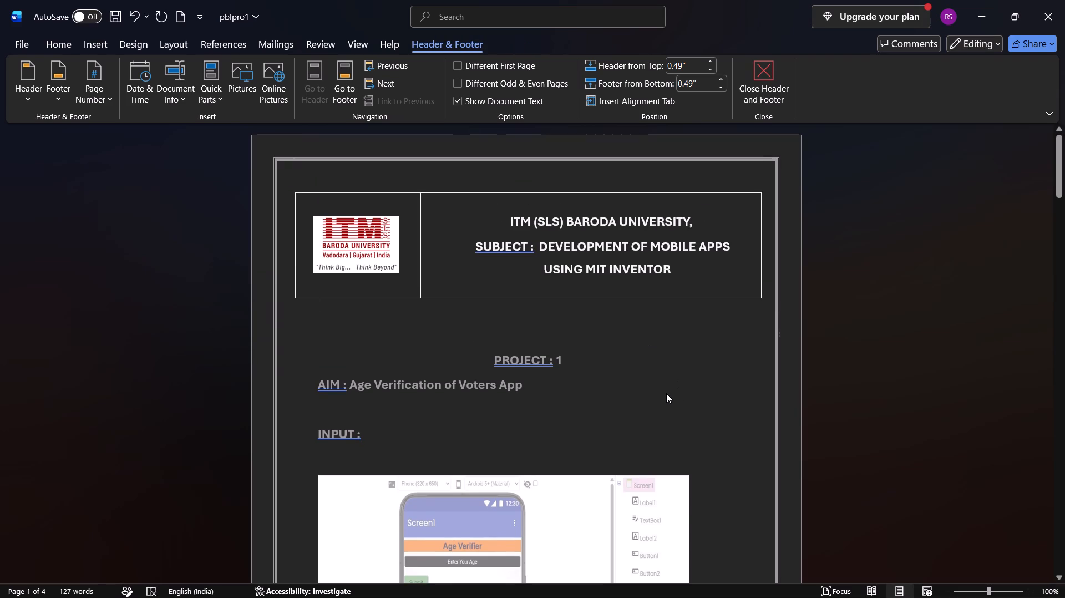
Delete the leftover spaces in the blank line above the heading "PROJECT : 1" in pblpro1.
left_click(490, 353)
left_click(495, 347)
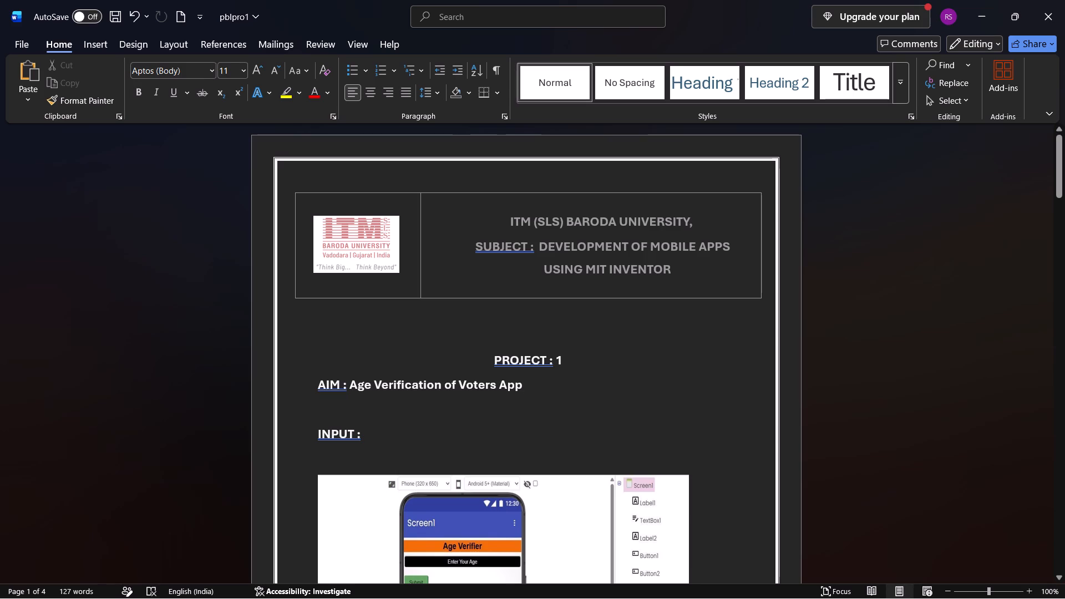
key("BackSpace")
key("BackSpace")
key("BackSpace")
key("BackSpace")
key("BackSpace")
key("BackSpace")
key("BackSpace")
key("BackSpace")
key("BackSpace")
key("BackSpace")
key("BackSpace")
key("BackSpace")
key("BackSpace")
key("BackSpace")
key("BackSpace")
key("BackSpace")
key("BackSpace")
key("BackSpace")
key("BackSpace")
key("BackSpace")
key("BackSpace")
key("BackSpace")
key("BackSpace")
key("BackSpace")
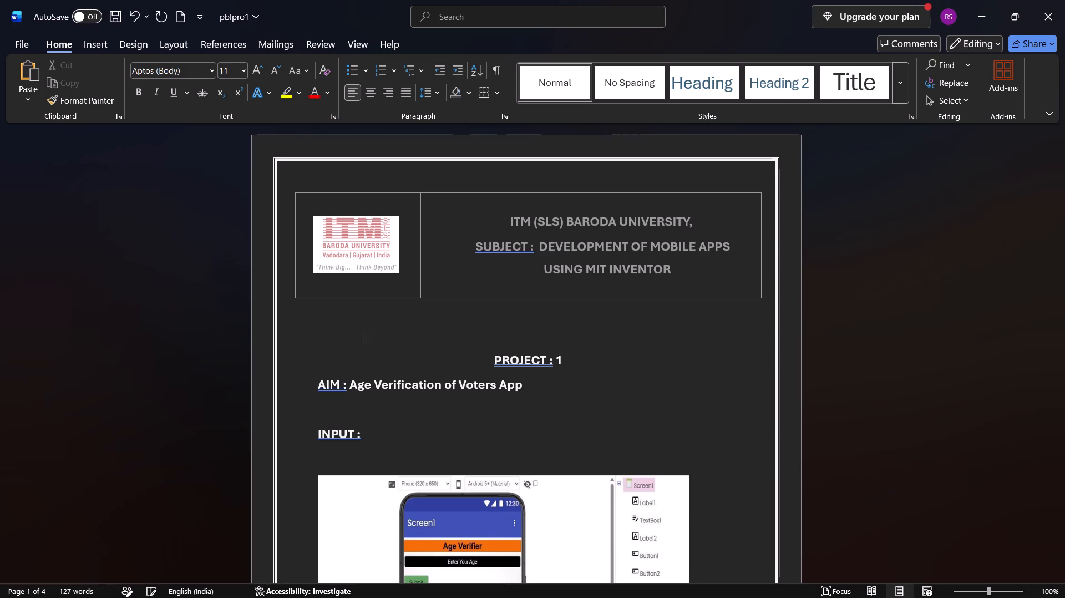
key("BackSpace")
key("BackSpace")
key("BackSpace")
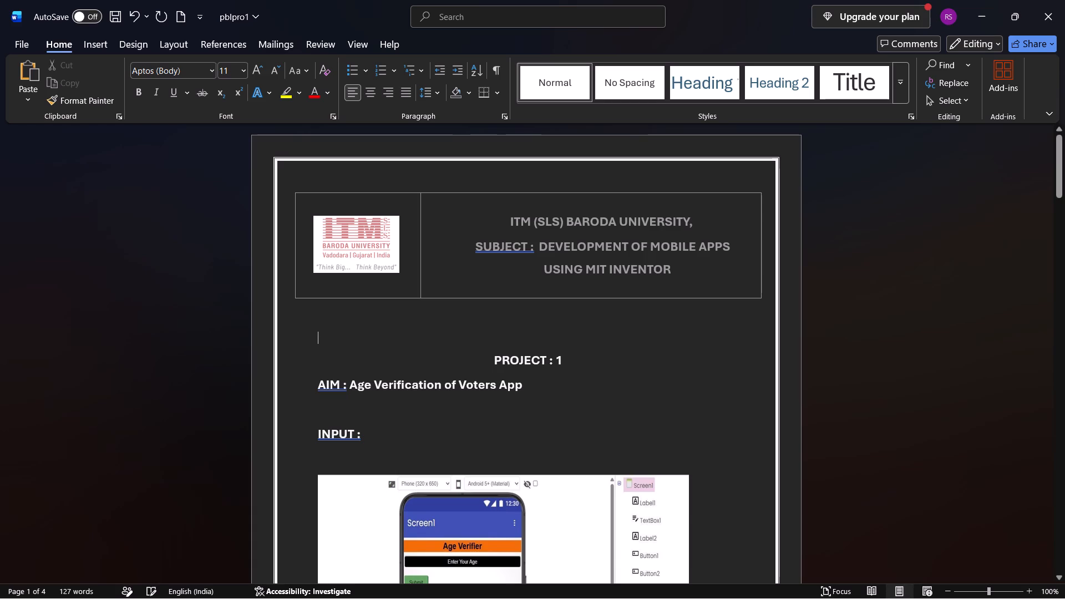
Remove the blank line and leading spaces before "PROJECT : 1" in pblpro1 and centre the heading.
left_click(486, 355)
key("BackSpace")
key("BackSpace")
key("BackSpace")
key("BackSpace")
key("BackSpace")
key("BackSpace")
key("BackSpace")
key("BackSpace")
key("BackSpace")
key("BackSpace")
key("BackSpace")
key("BackSpace")
key("BackSpace")
key("BackSpace")
key("BackSpace")
key("BackSpace")
key("BackSpace")
key("BackSpace")
key("BackSpace")
key("BackSpace")
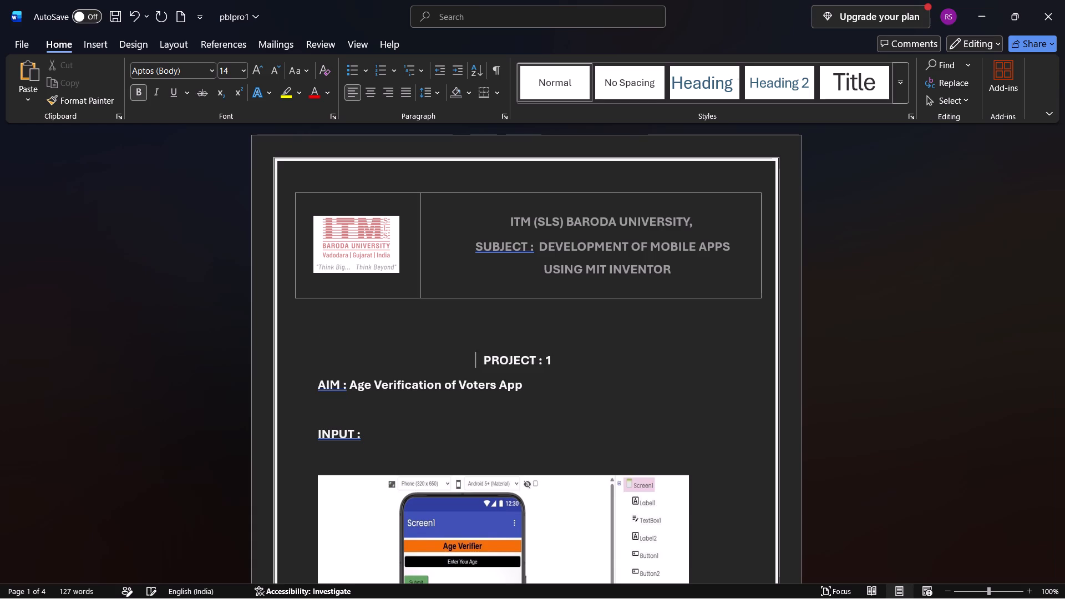
left_click(378, 355)
key("BackSpace")
key("BackSpace")
key("BackSpace")
key("BackSpace")
key("BackSpace")
key("BackSpace")
key("BackSpace")
key("BackSpace")
key("BackSpace")
key("BackSpace")
key("BackSpace")
key("BackSpace")
key("BackSpace")
key("BackSpace")
key("BackSpace")
key("BackSpace")
key("BackSpace")
key("BackSpace")
key("BackSpace")
key("BackSpace")
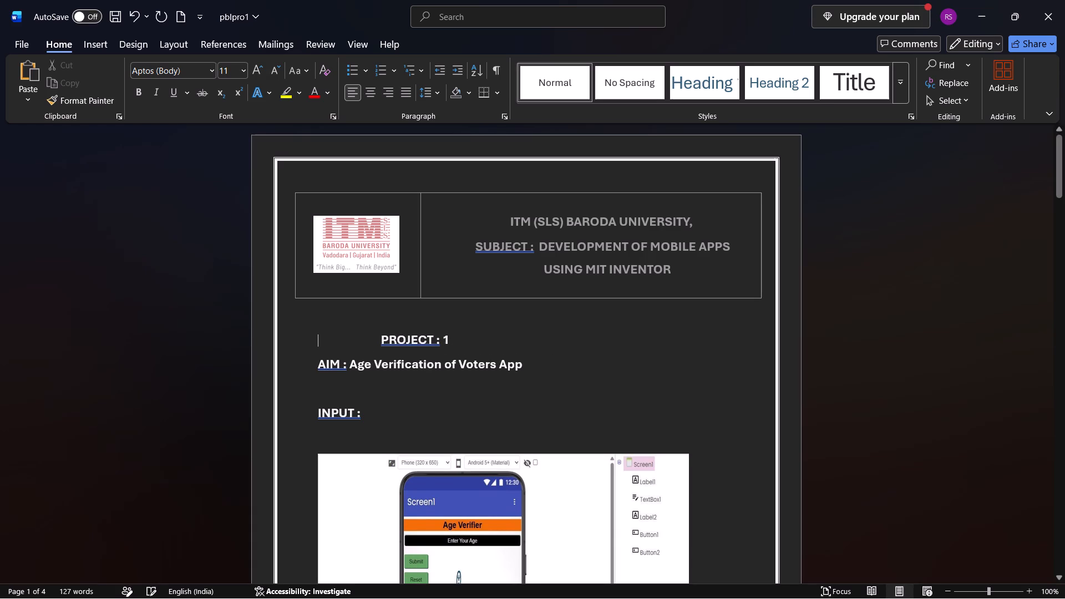
left_click(369, 97)
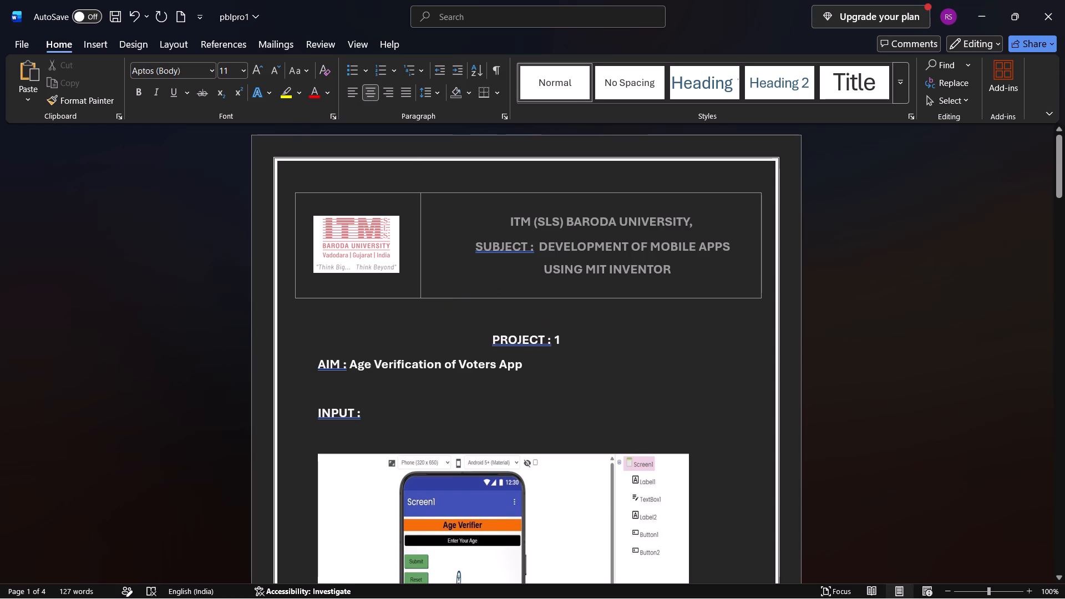
left_click(621, 363)
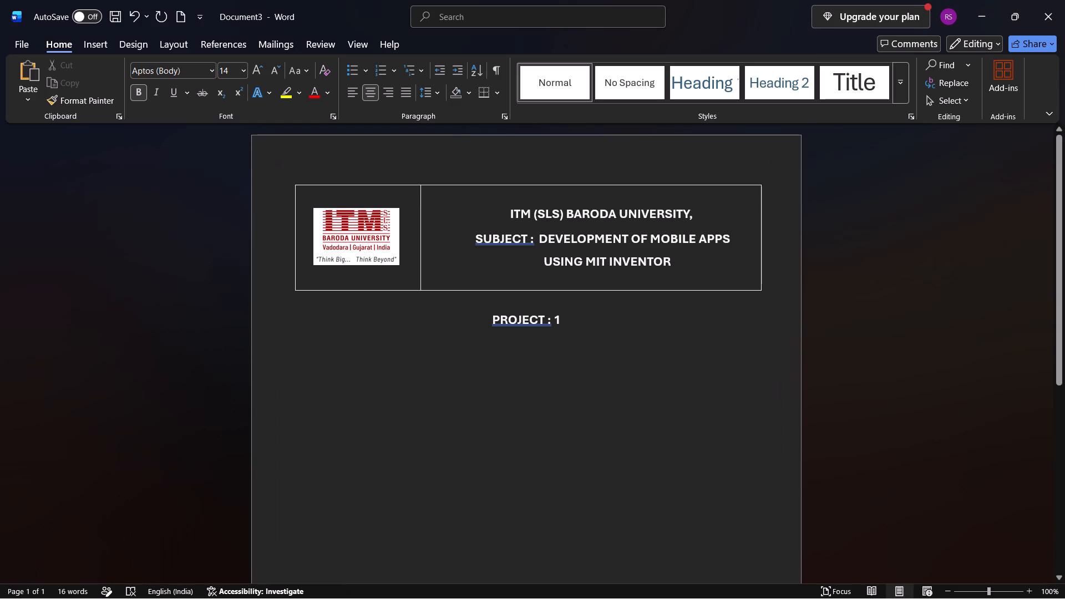
Move the ITM (SLS) Baroda University title table from the body of Document3 into its page header.
left_click_drag(785, 303, 610, 272)
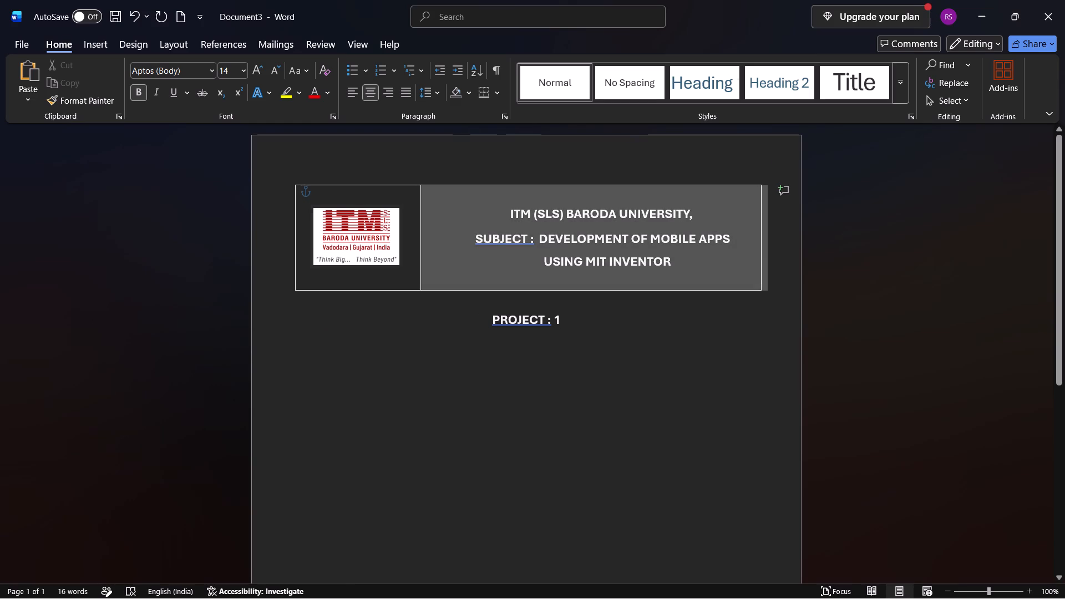
left_click_drag(610, 272, 288, 187)
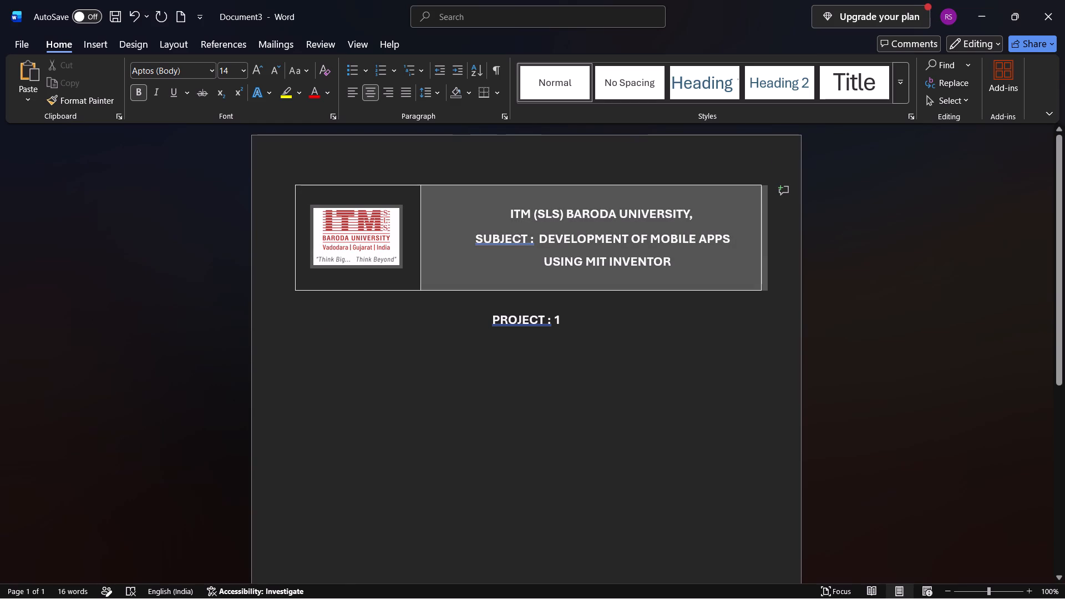
left_click_drag(288, 187, 287, 187)
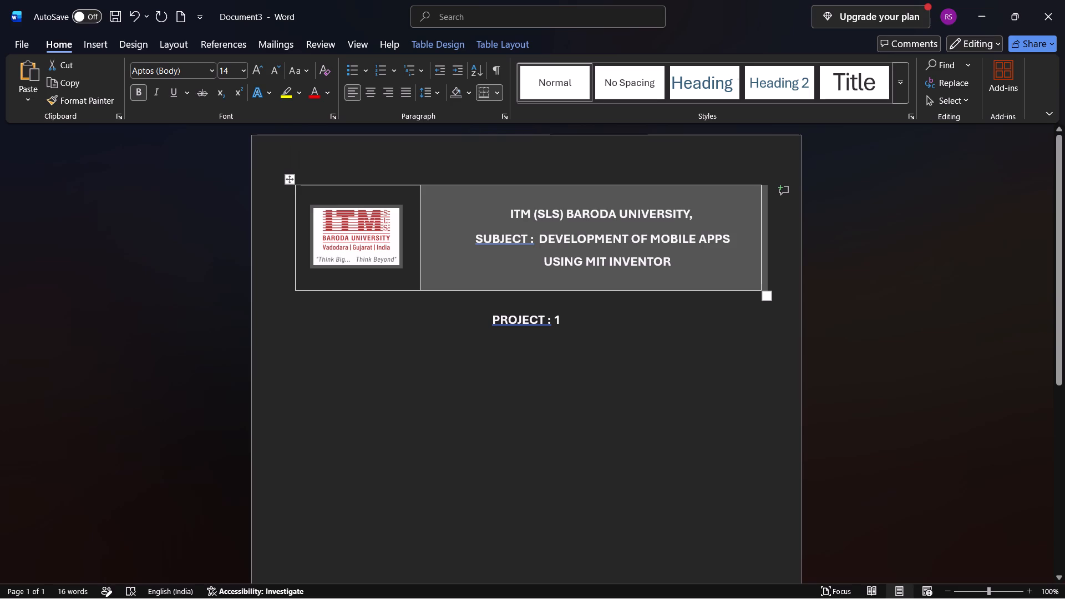
key("ctrl+c")
key("ctrl+c")
key("ctrl+c")
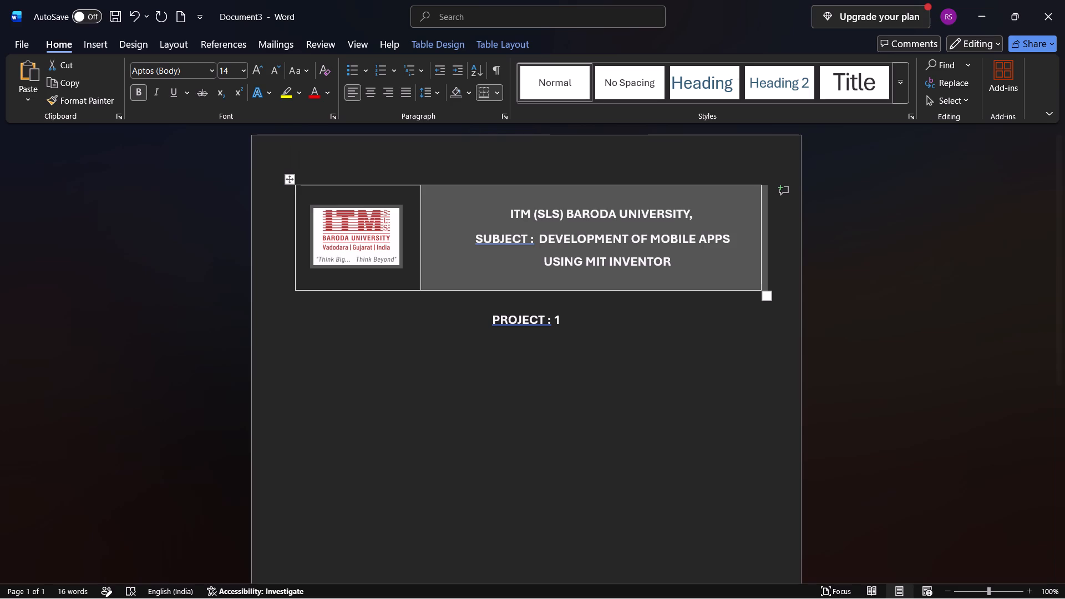
key("ctrl+x")
double_click(447, 150)
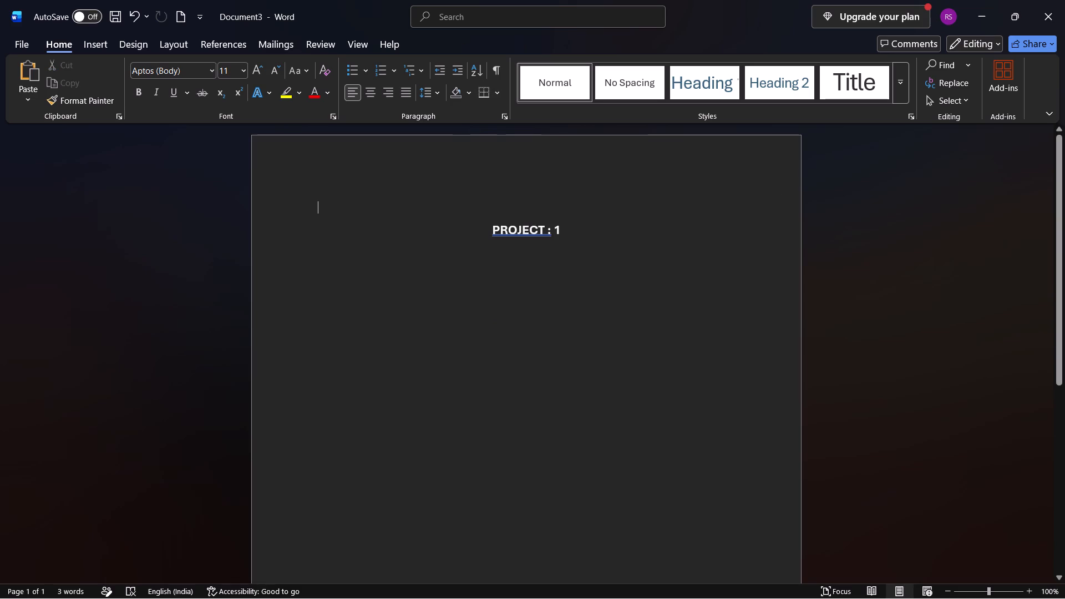
double_click(449, 152)
left_click(458, 175)
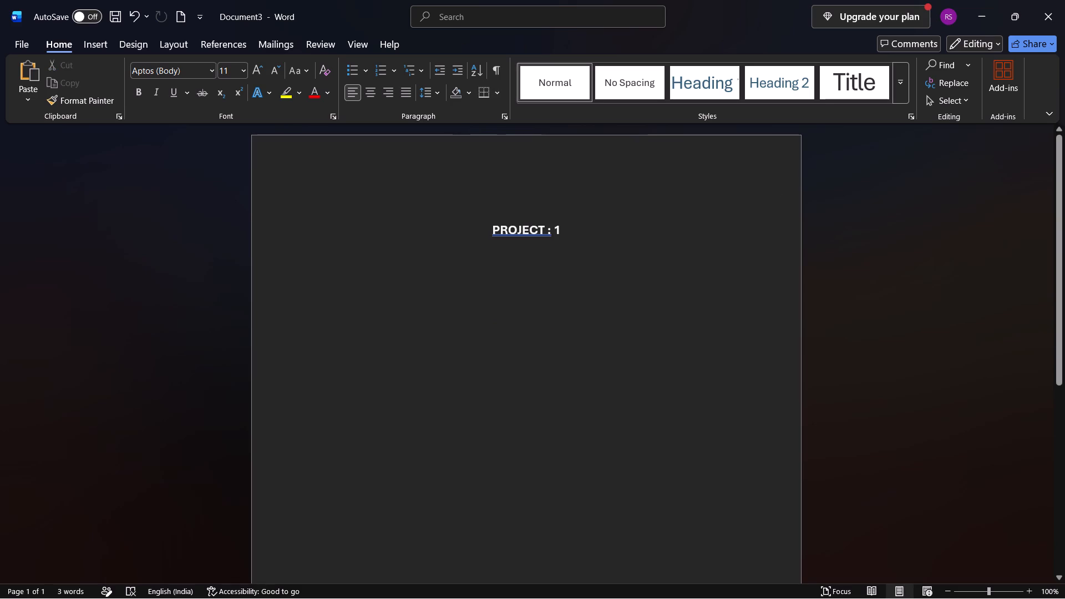
double_click(527, 149)
key("ctrl+v")
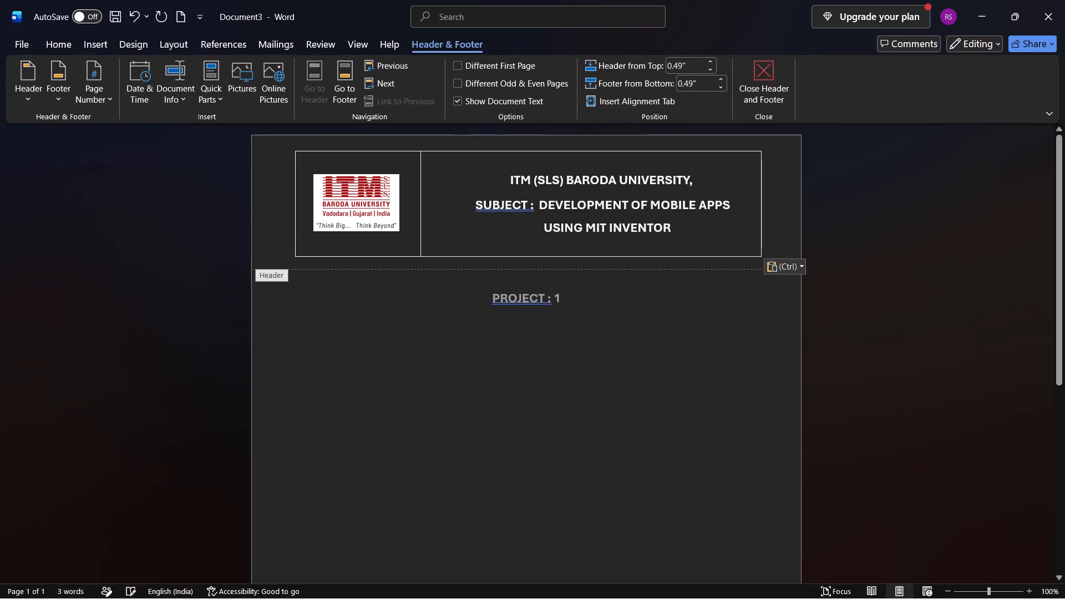
left_click(602, 295)
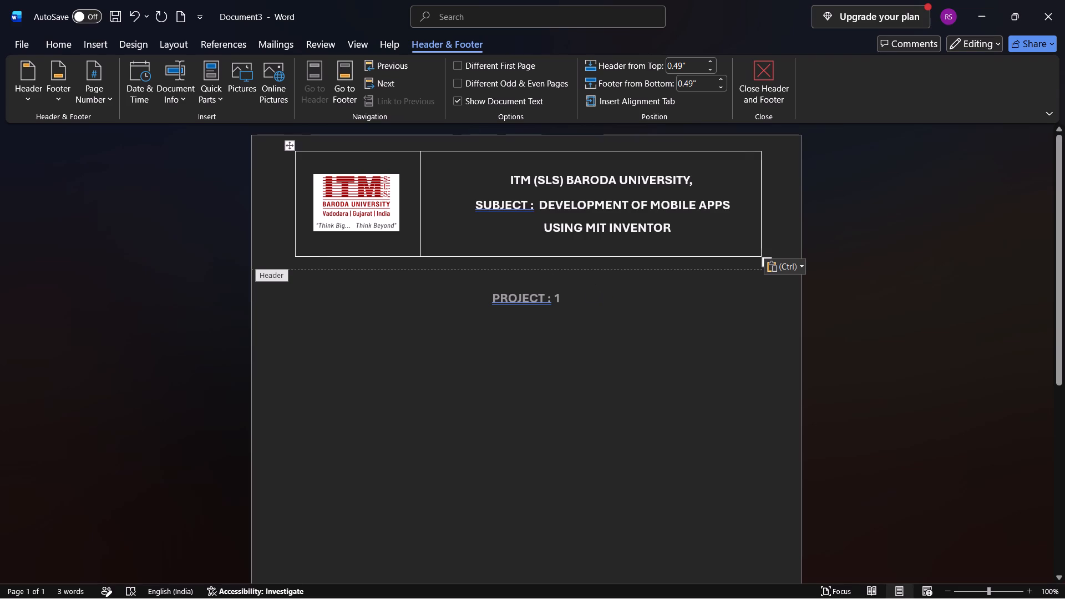
double_click(384, 343)
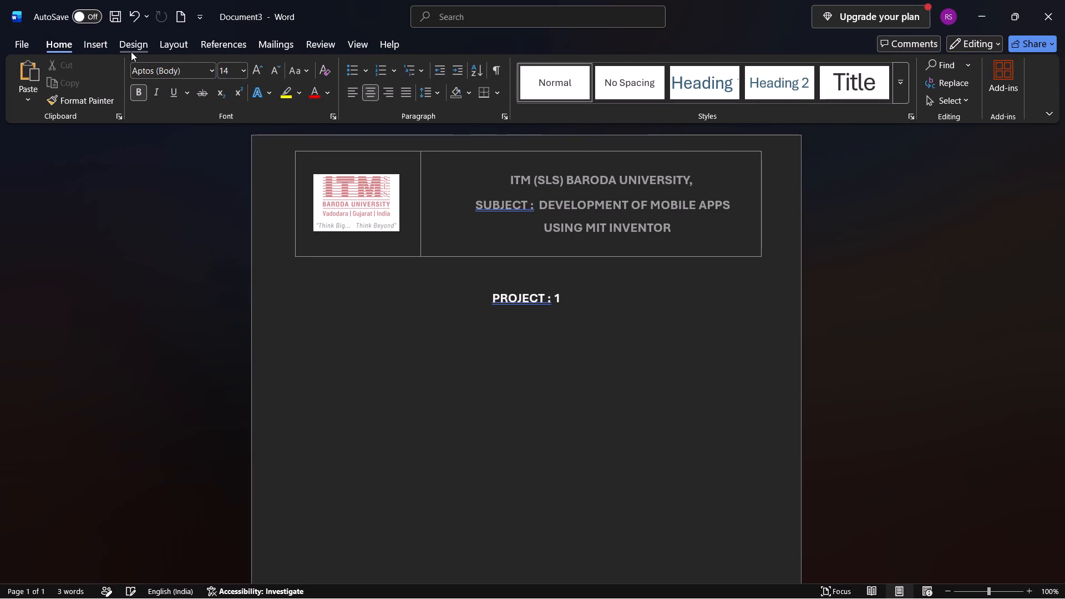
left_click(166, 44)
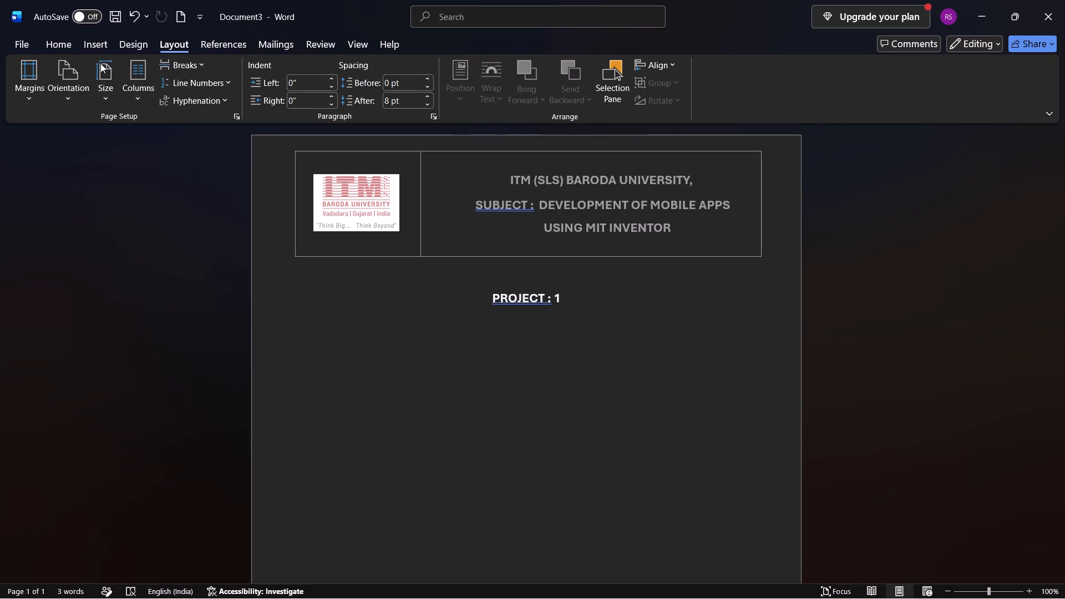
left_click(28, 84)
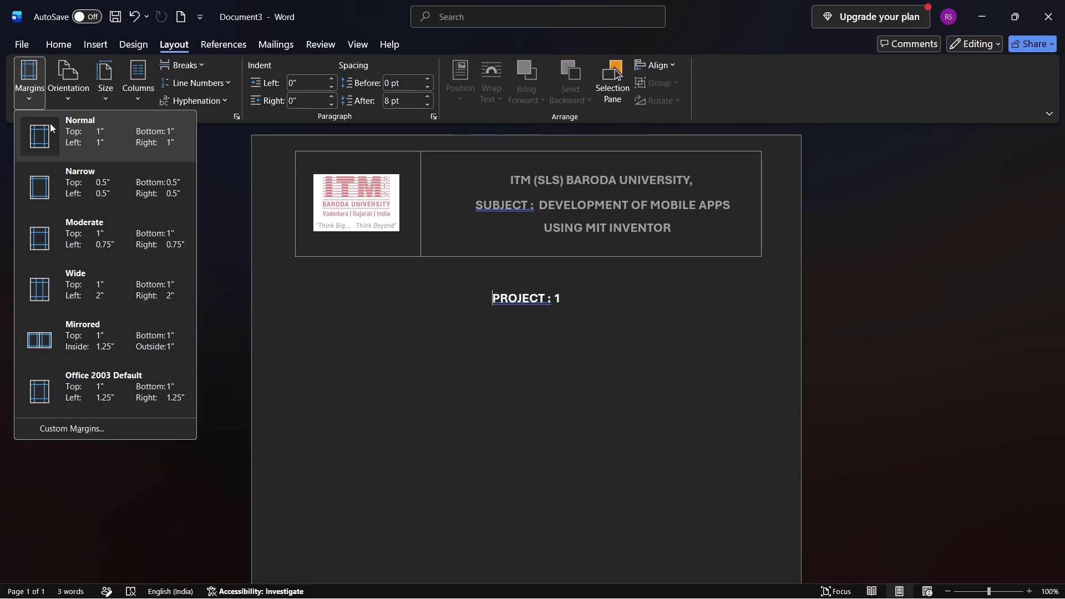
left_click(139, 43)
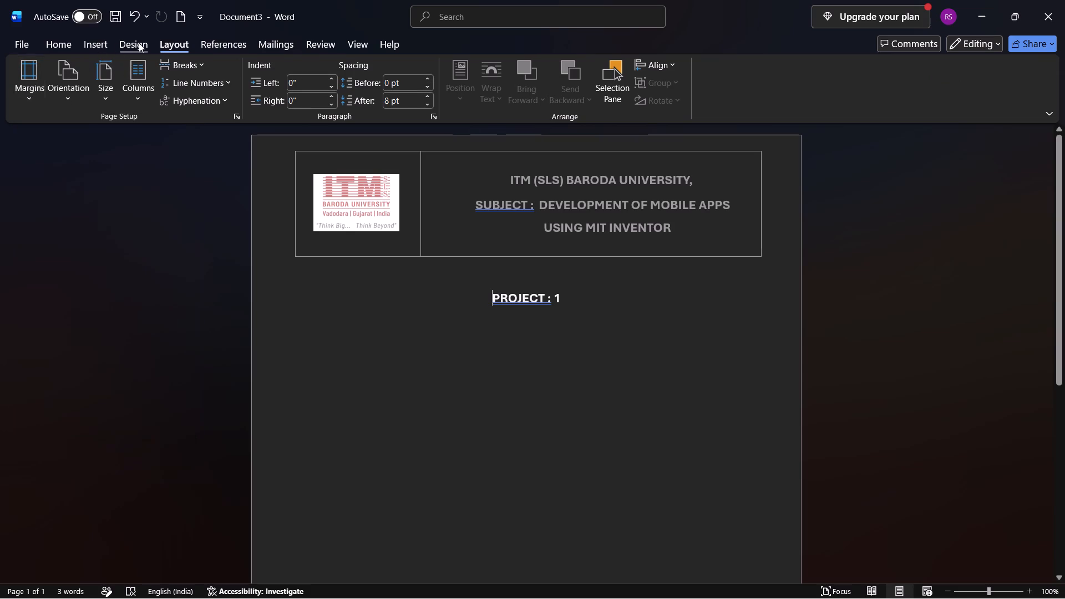
Apply a 3 pt box page border in a thick-and-thin double-line style to the whole of Document3.
left_click(140, 43)
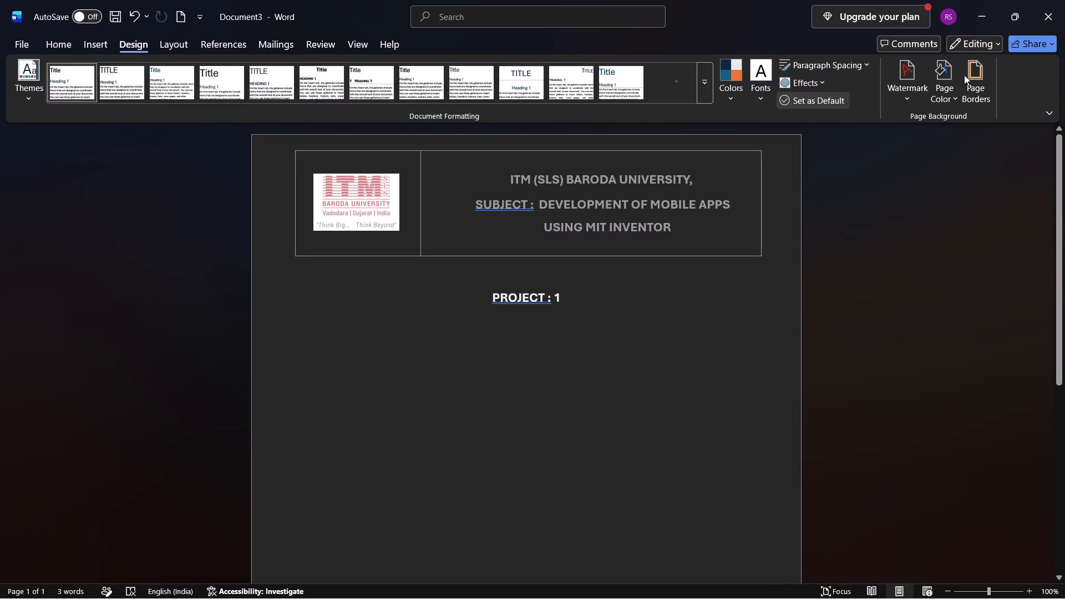
left_click(975, 76)
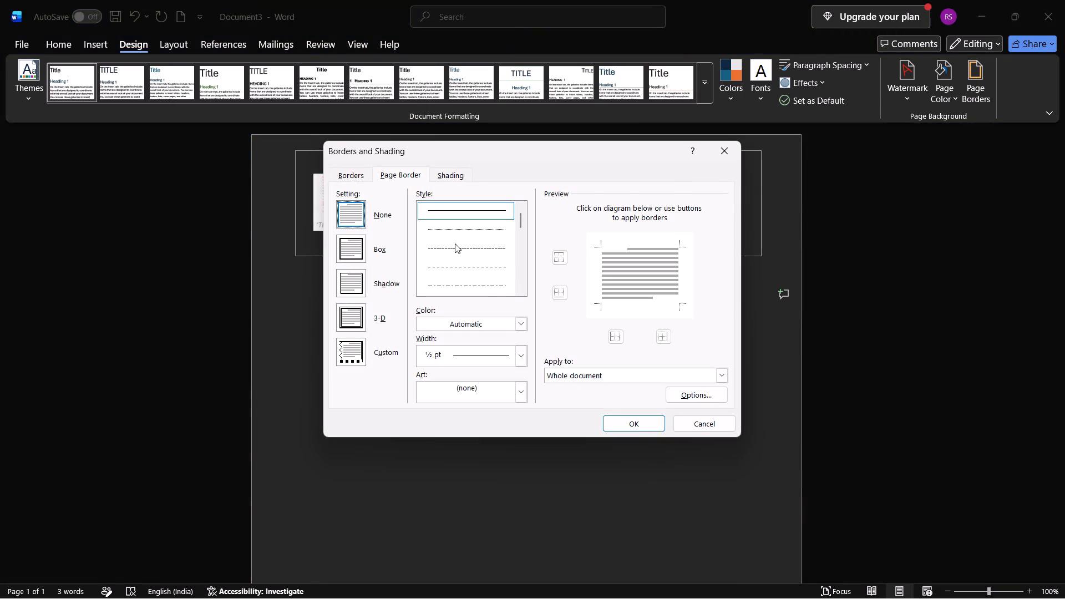
scroll(494, 293, "down", 3)
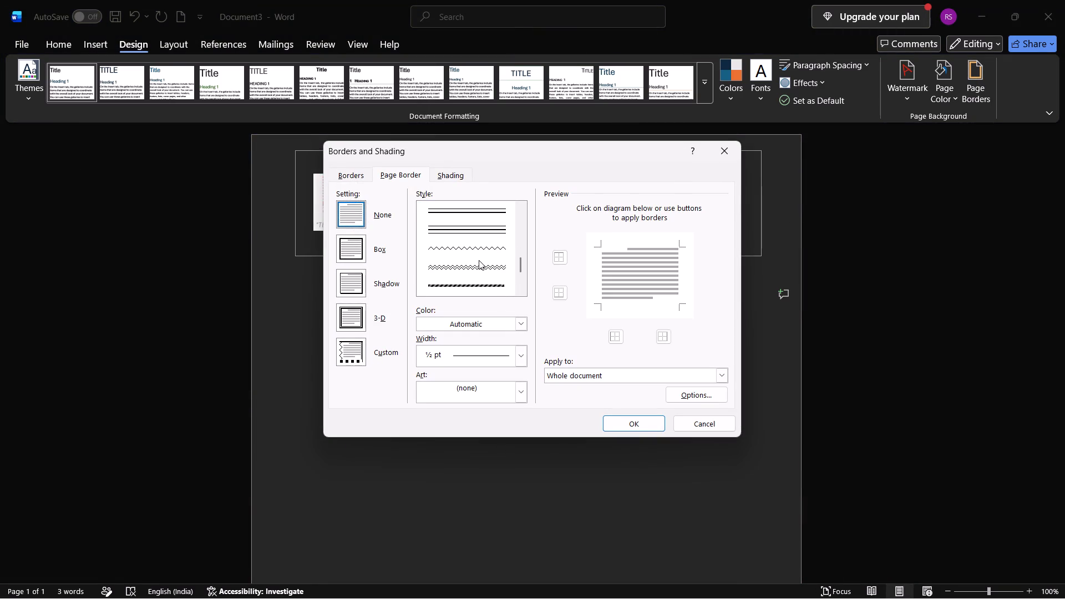
scroll(479, 260, "up", 1)
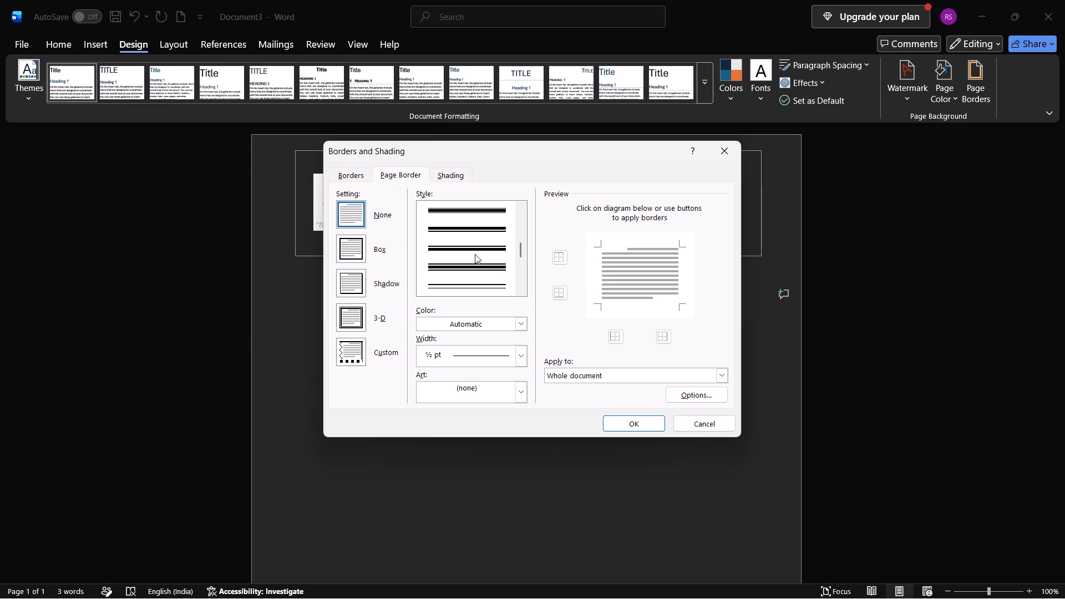
left_click(481, 250)
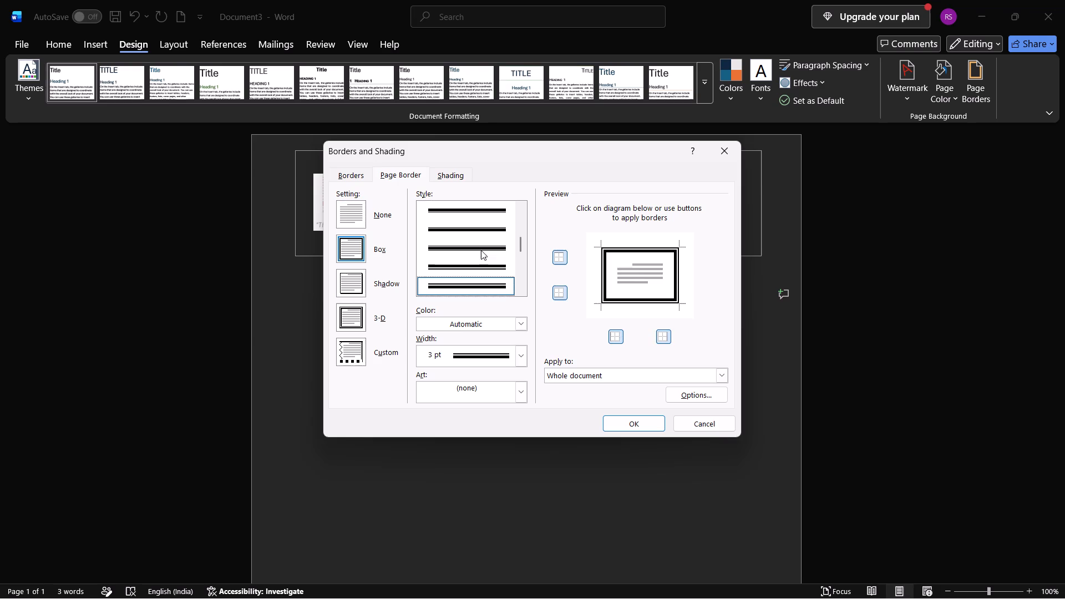
left_click(640, 419)
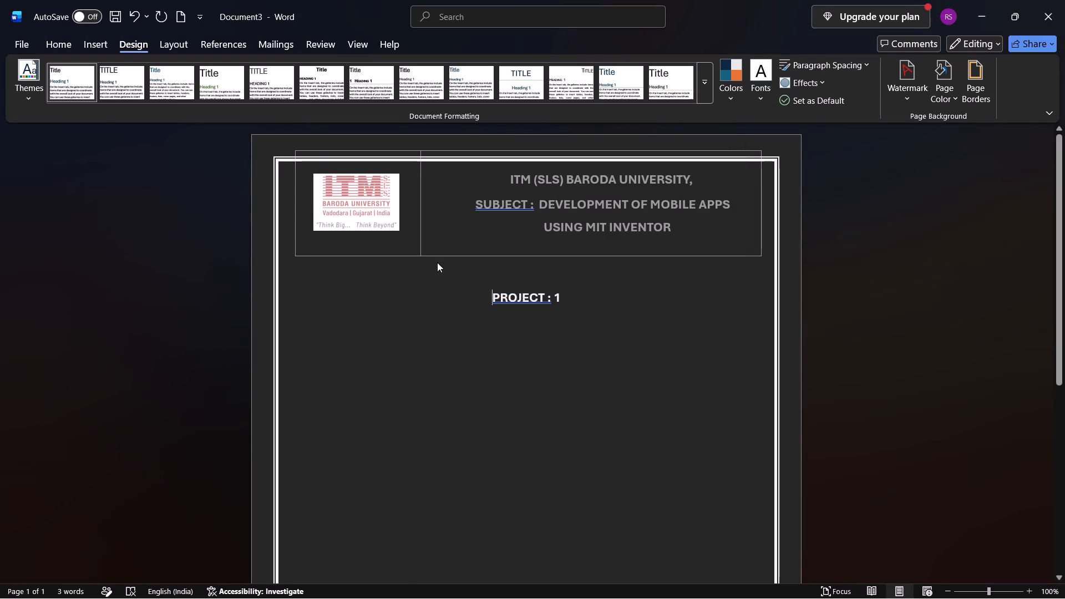
Add two blank lines above the title table in Document3's page header to lower it inside the page border.
double_click(424, 245)
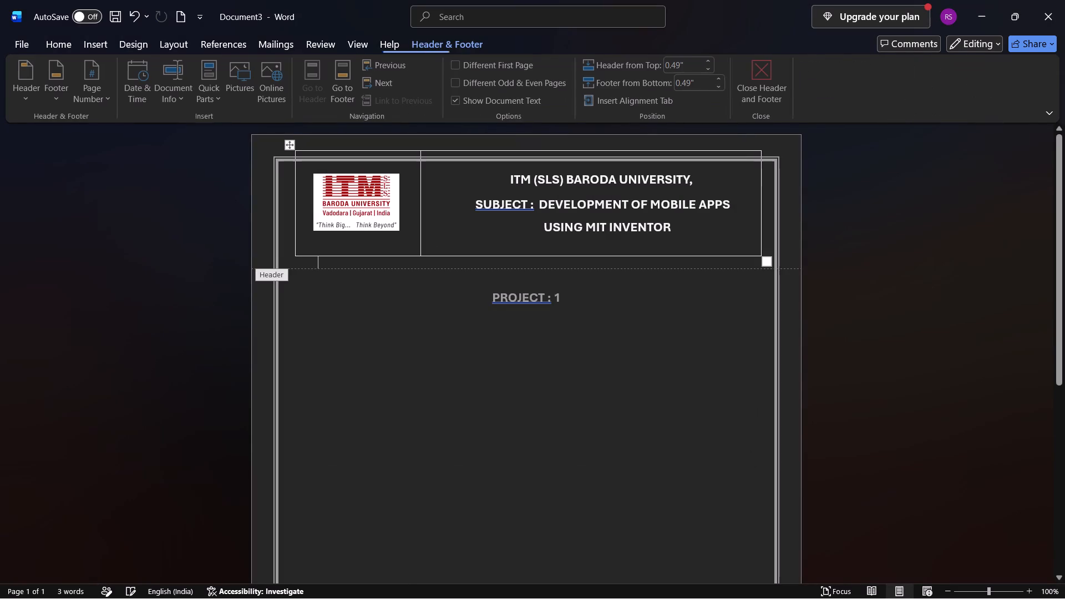
key("Up")
key("Return")
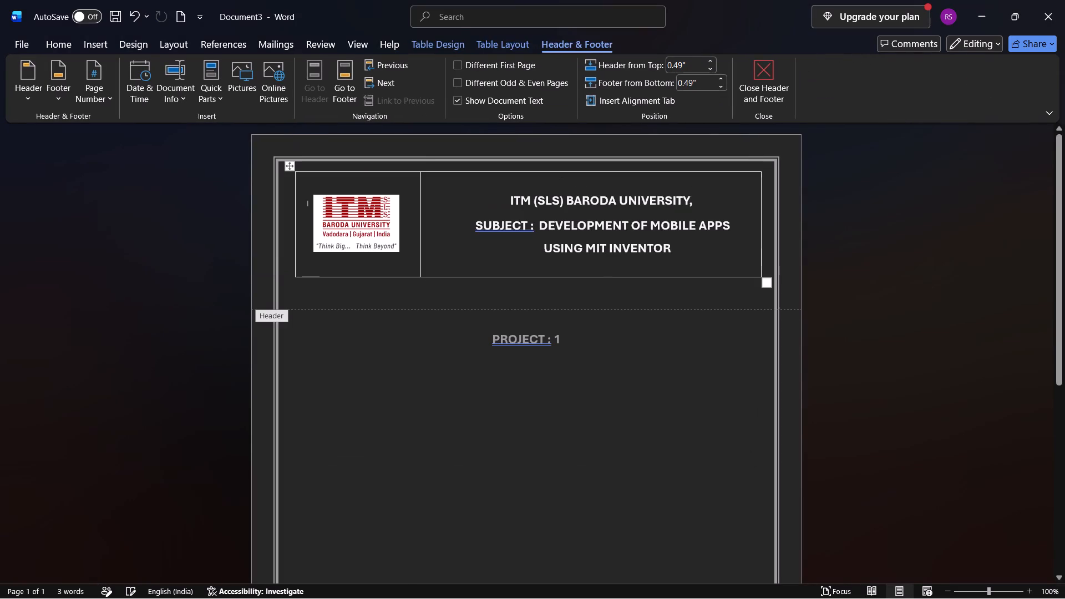
key("Return")
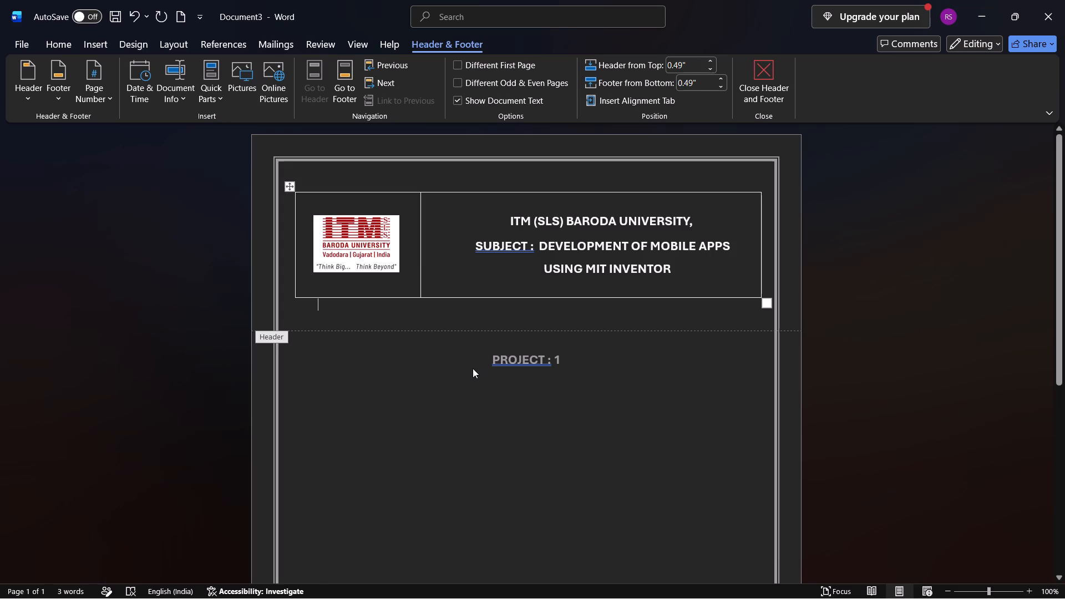
double_click(473, 368)
Remove the blank line and leading spaces before "PROJECT : 1" in Document3 and centre the heading.
left_click(317, 359)
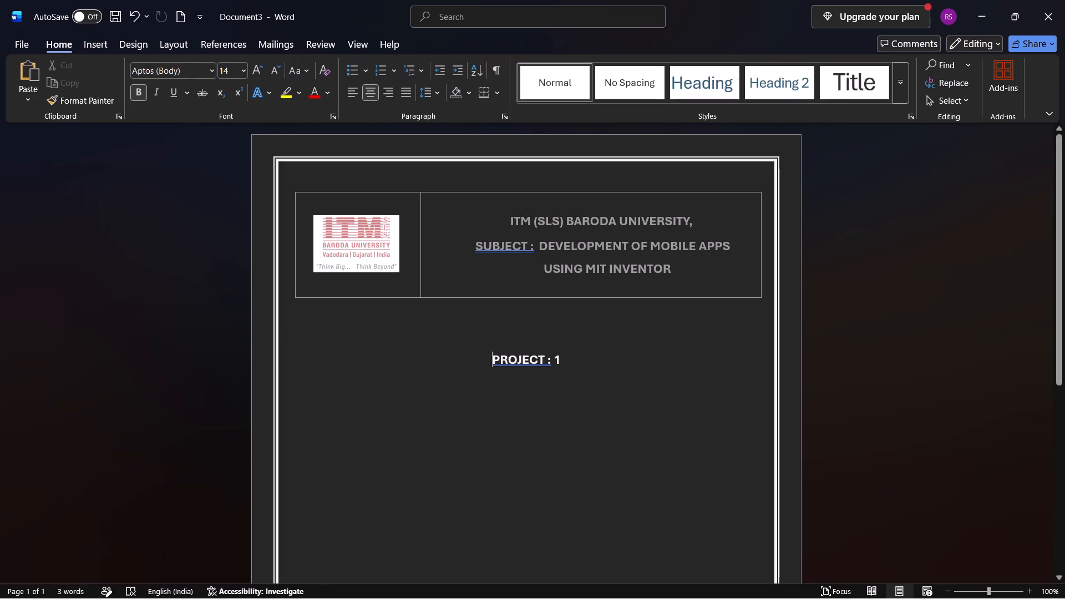
left_click(342, 356)
key("BackSpace")
key("BackSpace")
key("BackSpace")
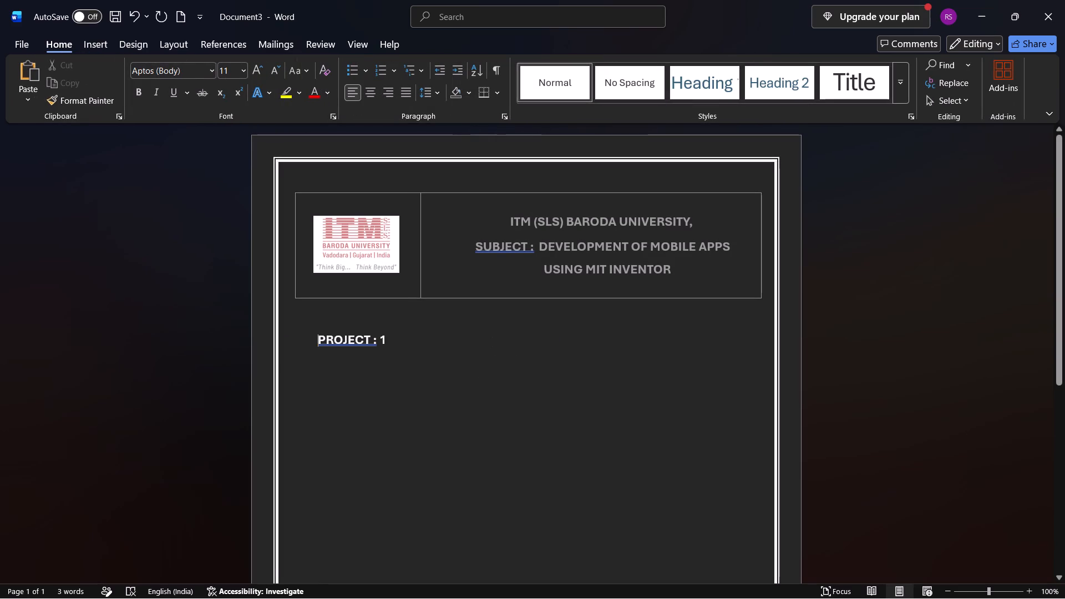
left_click(370, 90)
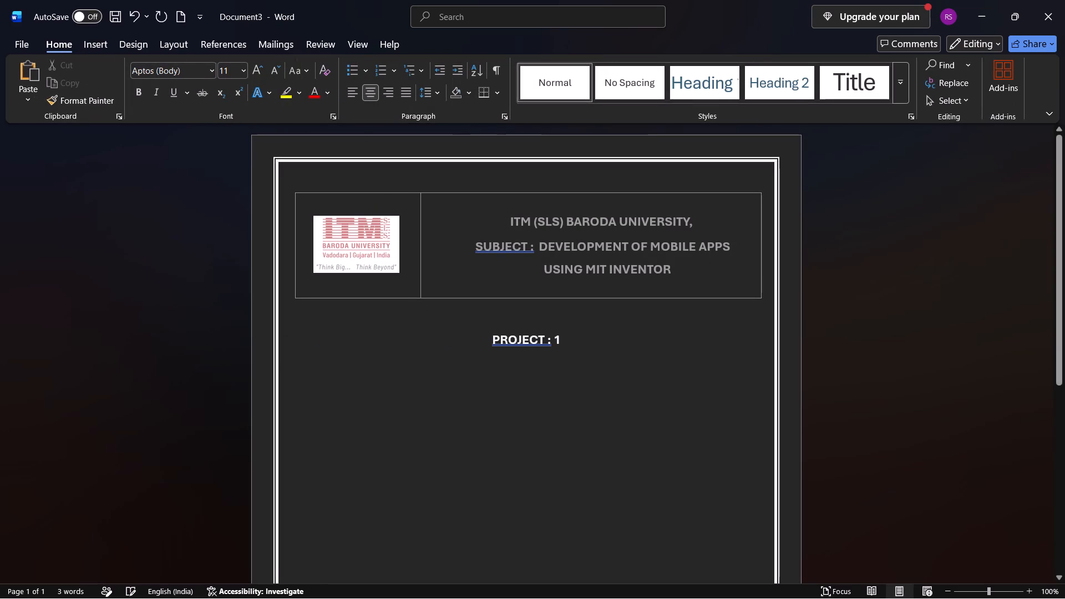
Add a left-aligned bold line beginning "Aim :- " below the heading "PROJECT : 1", leaving a blank line between them.
left_click(577, 332)
key("Return")
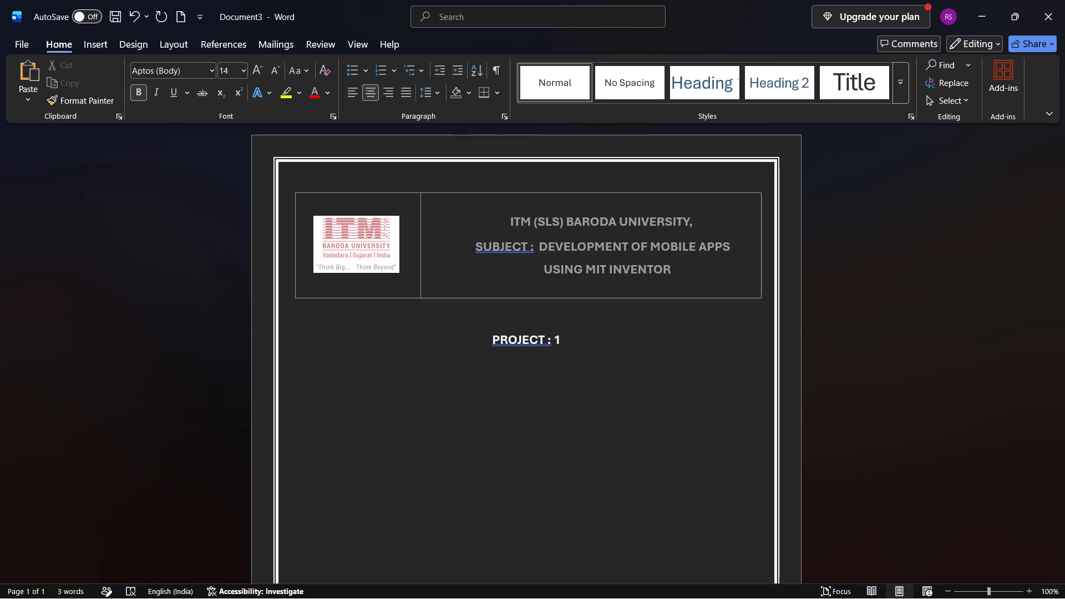
key("BackSpace")
key("Return")
type("Aim")
key("space")
type(":")
key("space")
key("BackSpace")
key("minus")
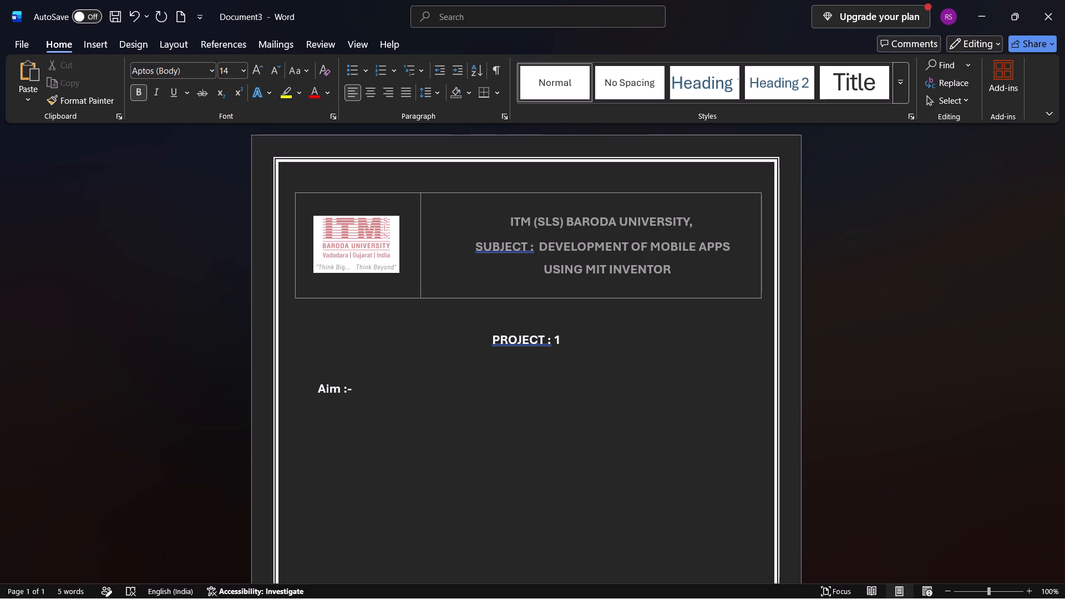
key("space")
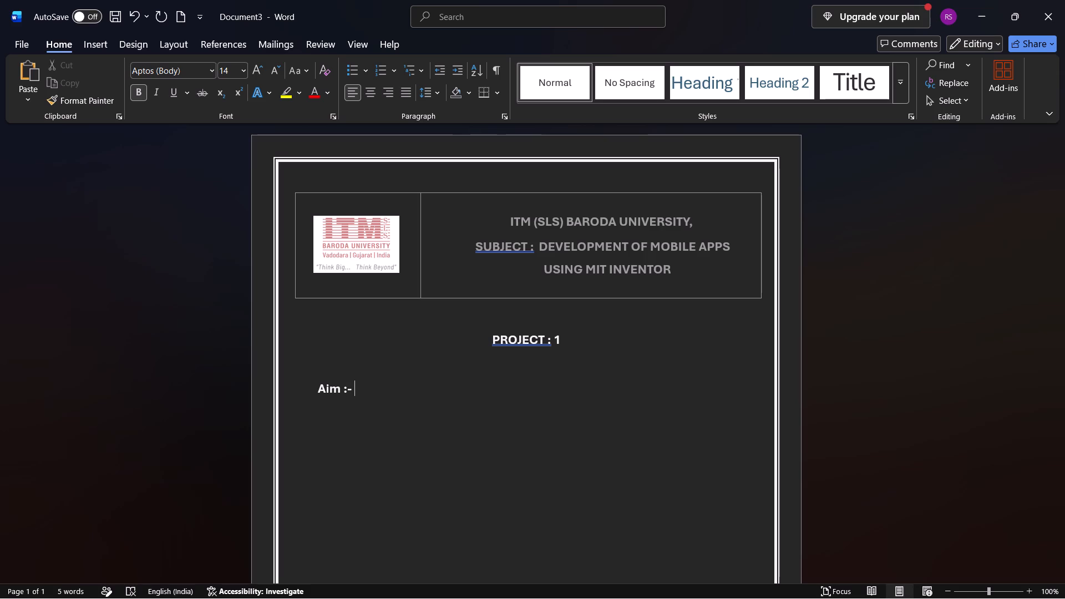
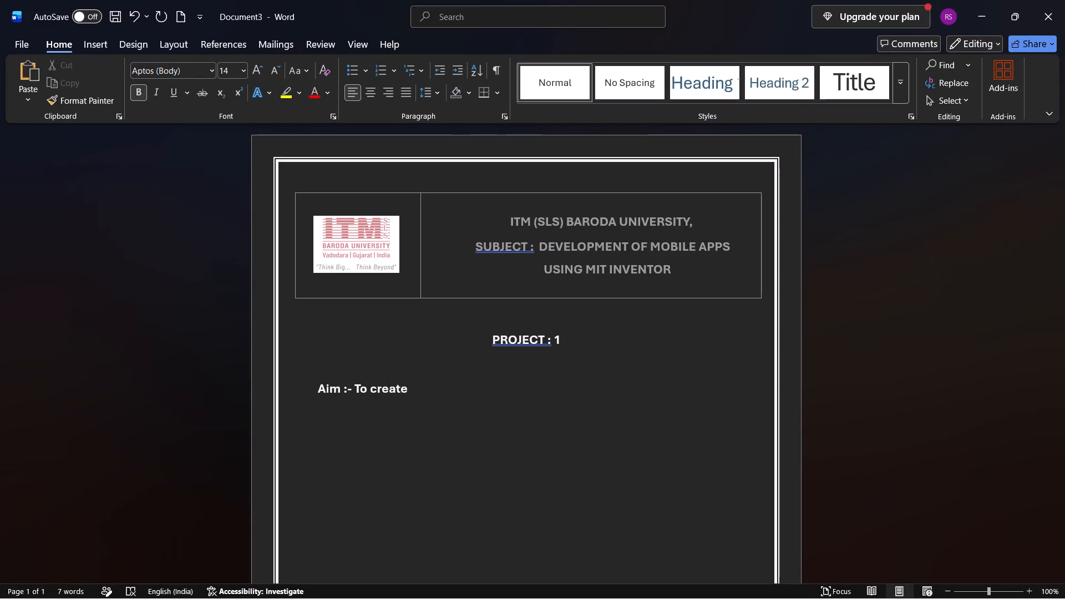
Continue the aim after "To create" with "a 10-question GK Quiz with submit".
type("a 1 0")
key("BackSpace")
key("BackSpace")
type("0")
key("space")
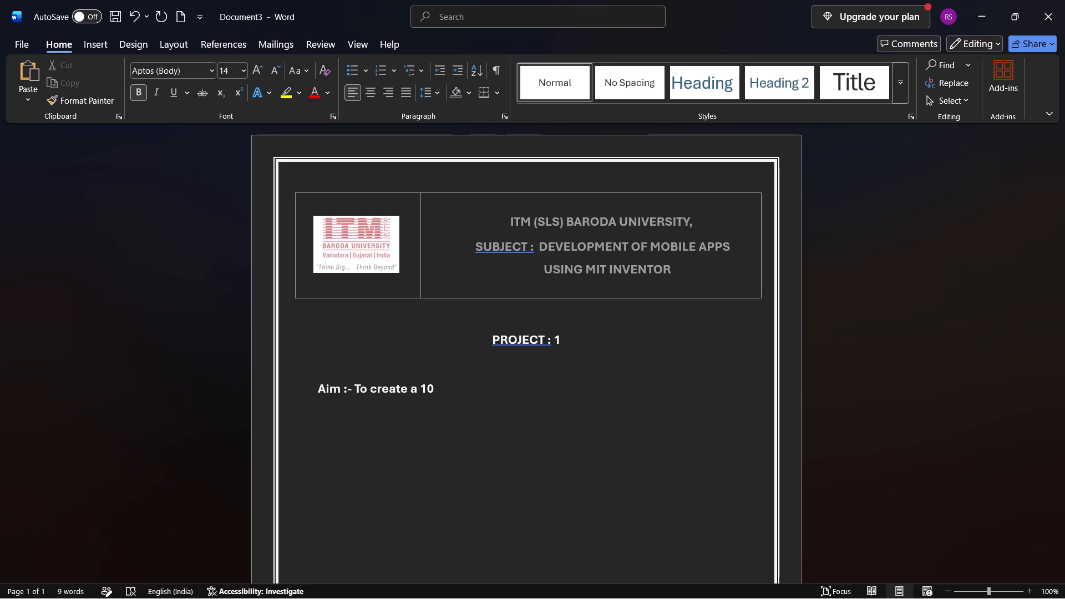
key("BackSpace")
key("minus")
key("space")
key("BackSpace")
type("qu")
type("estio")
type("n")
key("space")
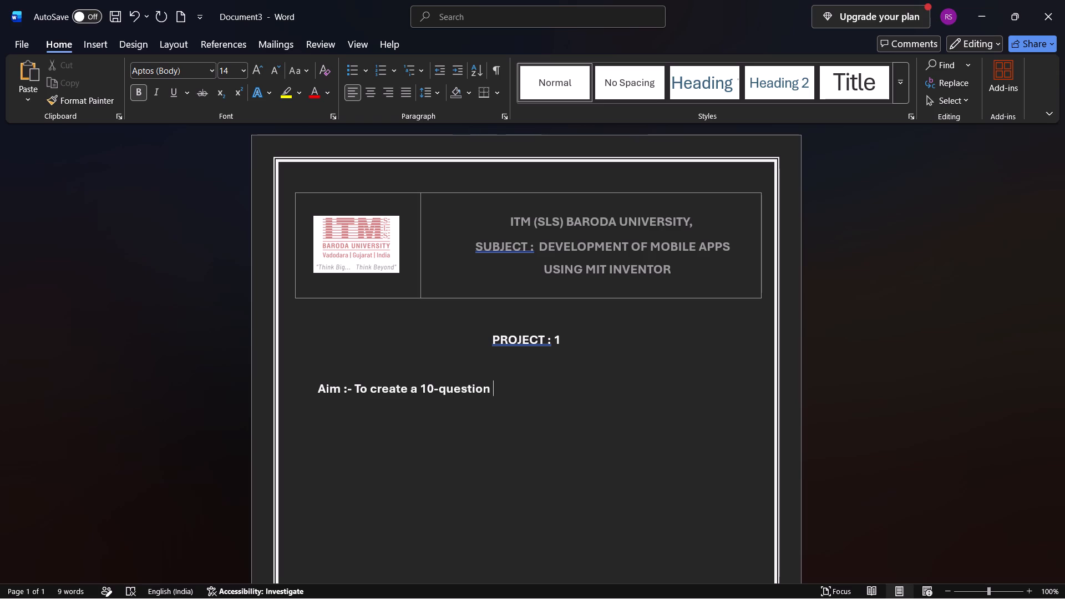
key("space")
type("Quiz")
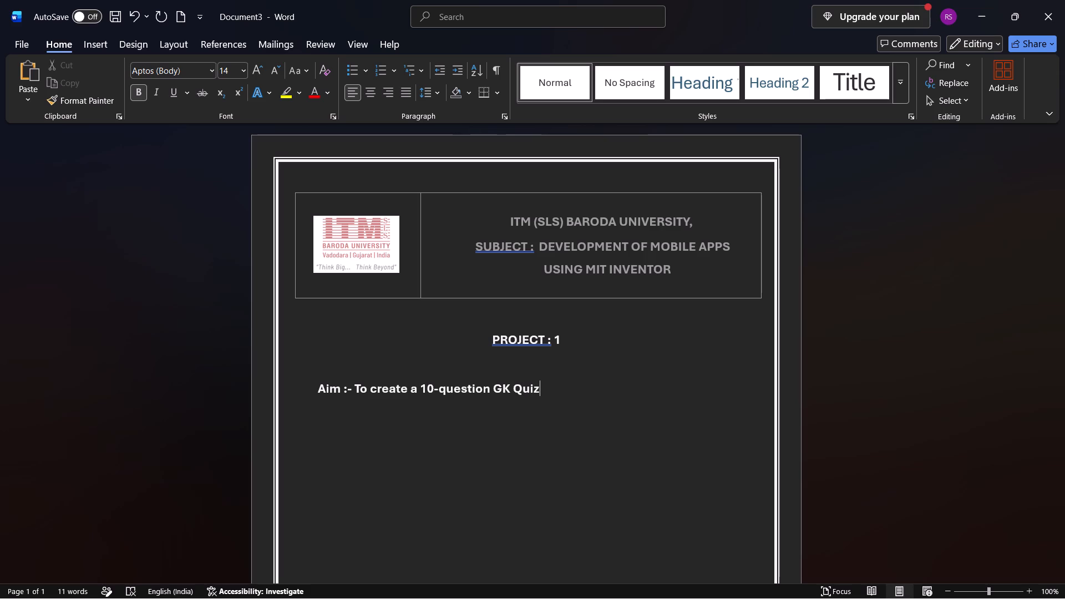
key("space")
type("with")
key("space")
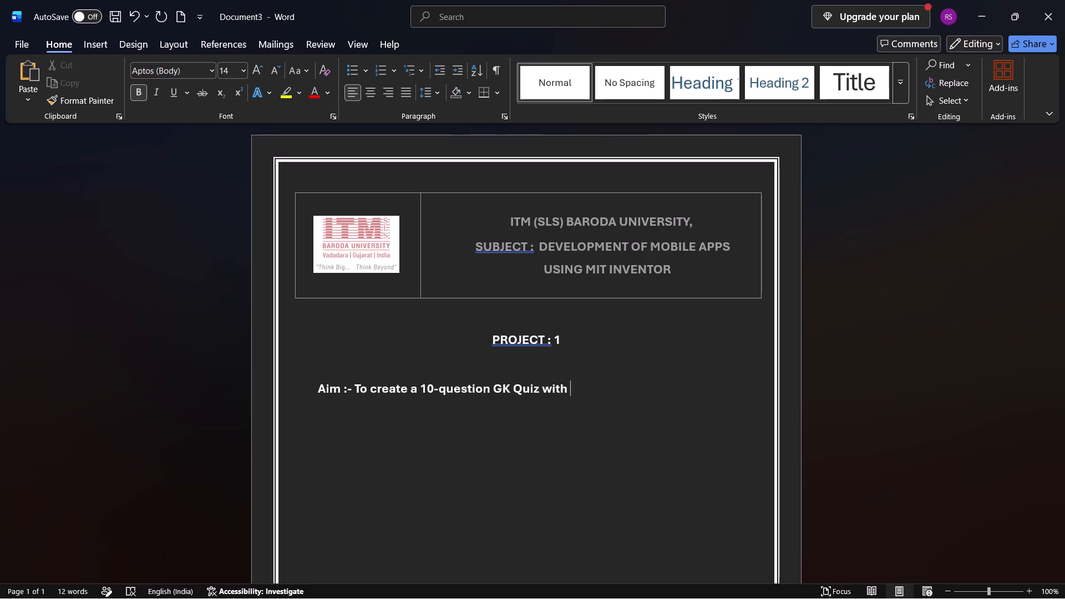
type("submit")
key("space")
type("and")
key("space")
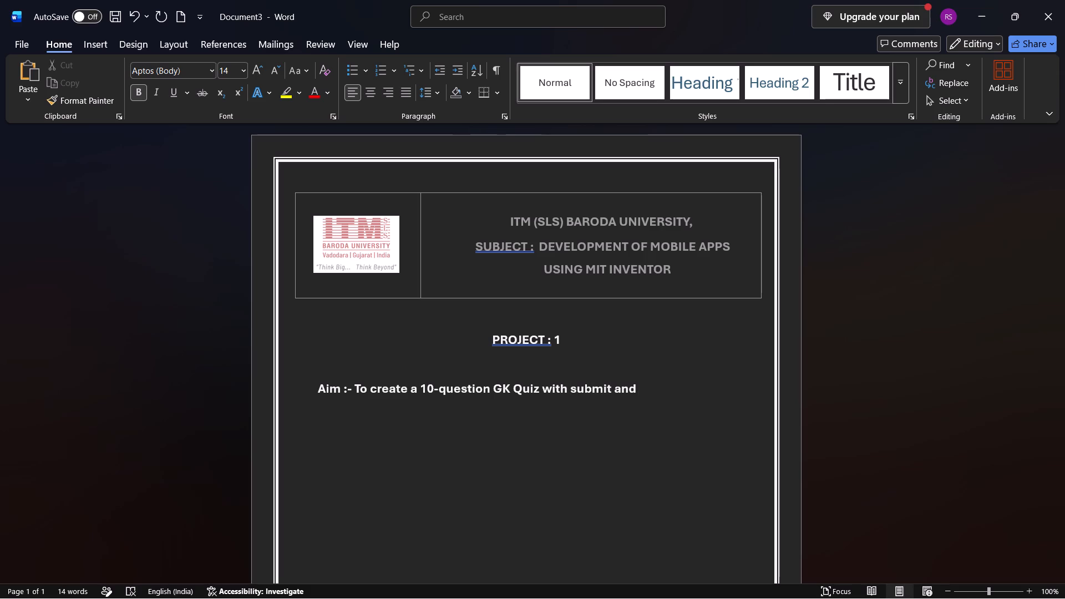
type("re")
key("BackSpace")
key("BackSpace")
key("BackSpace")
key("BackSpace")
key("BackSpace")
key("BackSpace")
Complete the aim sentence after "submit" with "buttons to display the user's score and result.".
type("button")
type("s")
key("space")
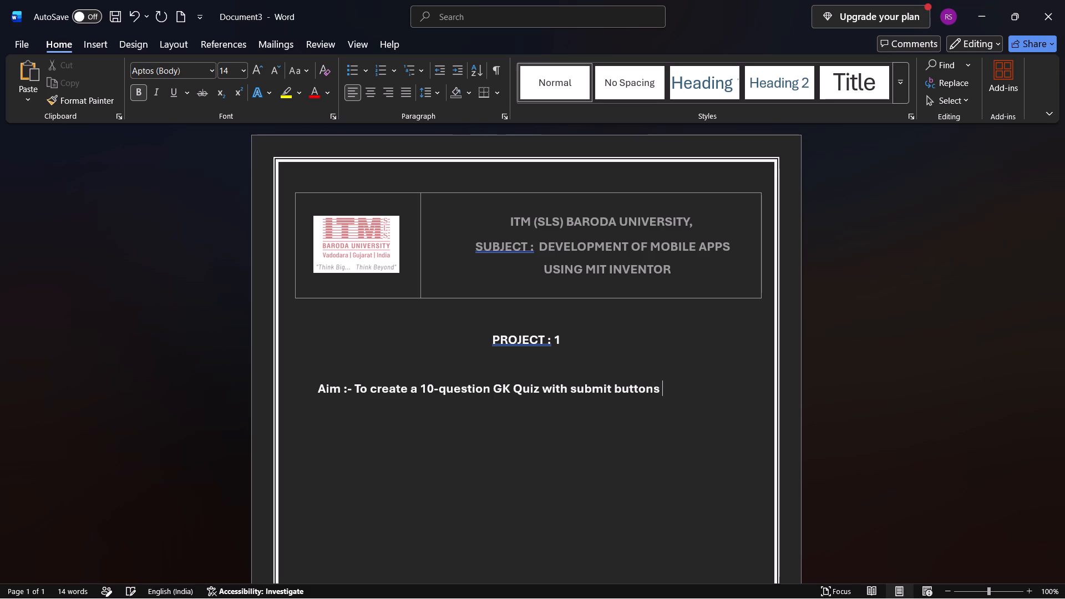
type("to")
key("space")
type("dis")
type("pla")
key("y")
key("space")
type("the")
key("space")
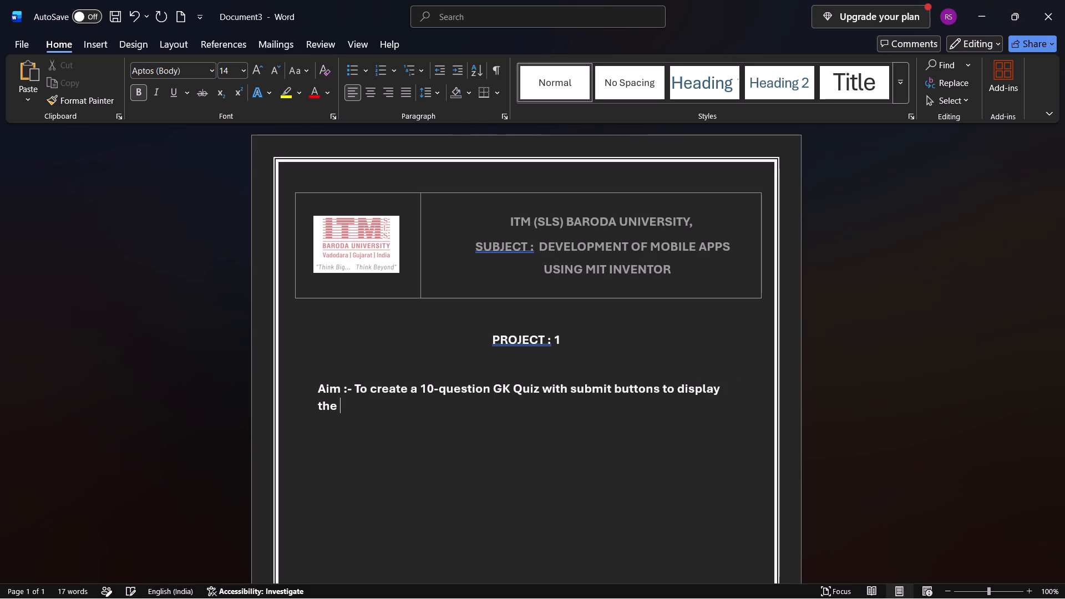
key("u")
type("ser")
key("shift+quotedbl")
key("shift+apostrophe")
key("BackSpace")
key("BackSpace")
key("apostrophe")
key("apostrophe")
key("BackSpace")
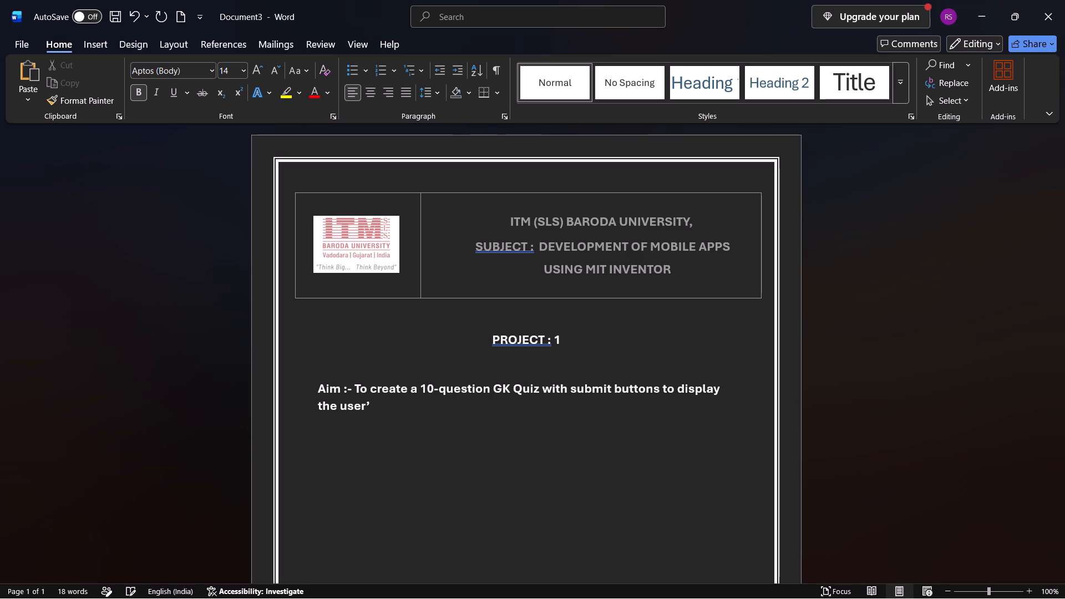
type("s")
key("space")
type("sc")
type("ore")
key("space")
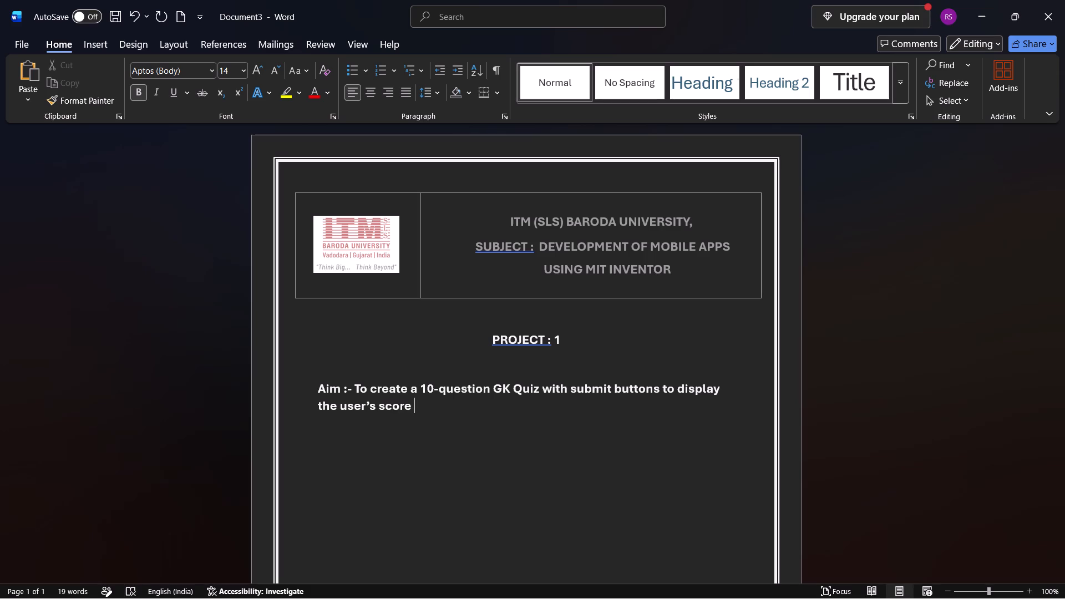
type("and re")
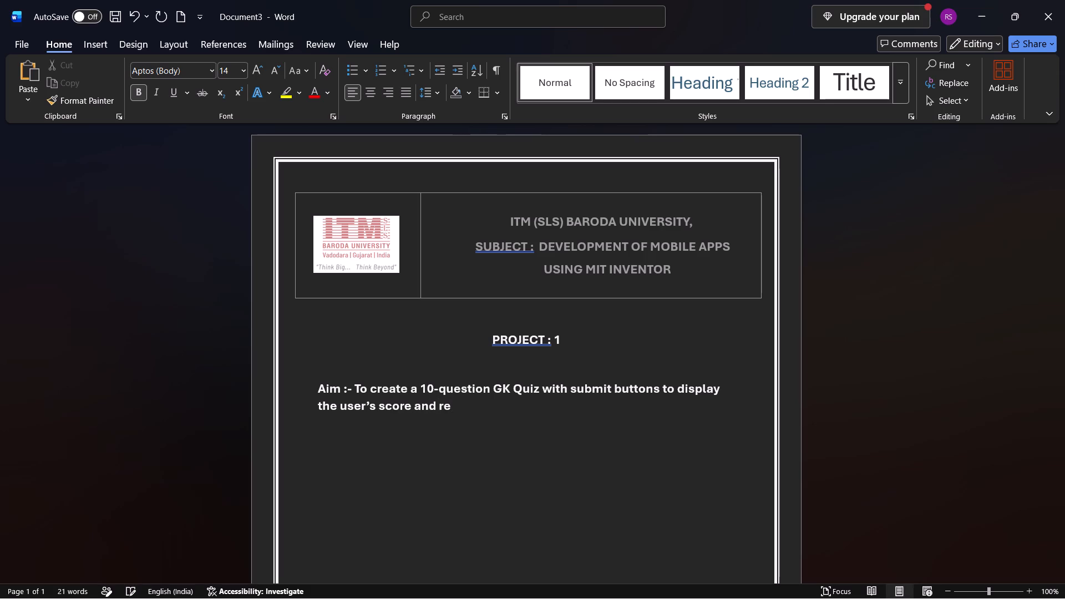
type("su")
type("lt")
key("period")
Add a bold line reading "input" below the aim, leaving a blank line between them.
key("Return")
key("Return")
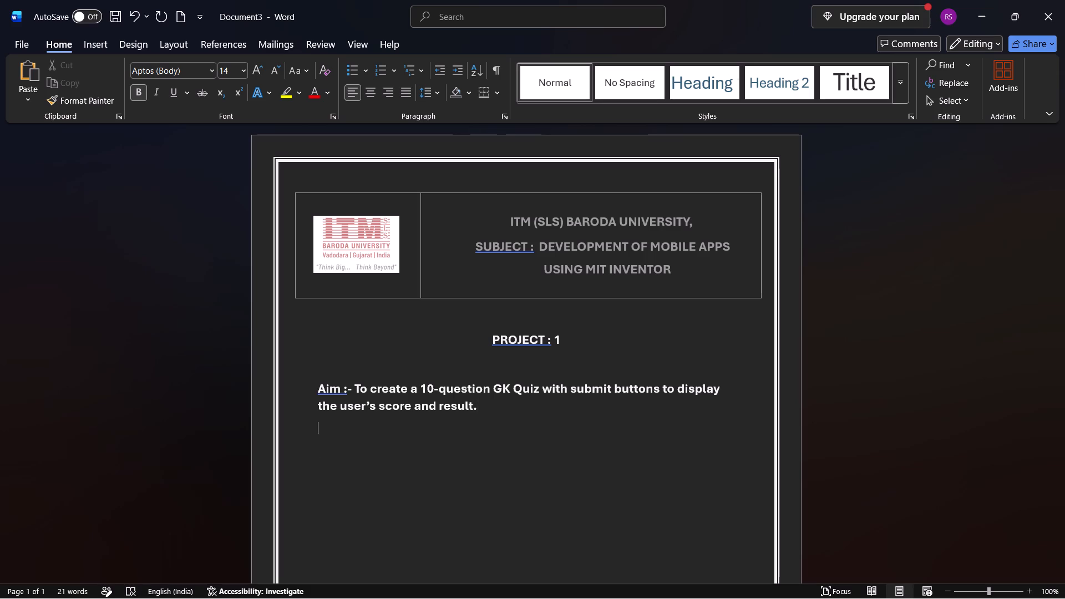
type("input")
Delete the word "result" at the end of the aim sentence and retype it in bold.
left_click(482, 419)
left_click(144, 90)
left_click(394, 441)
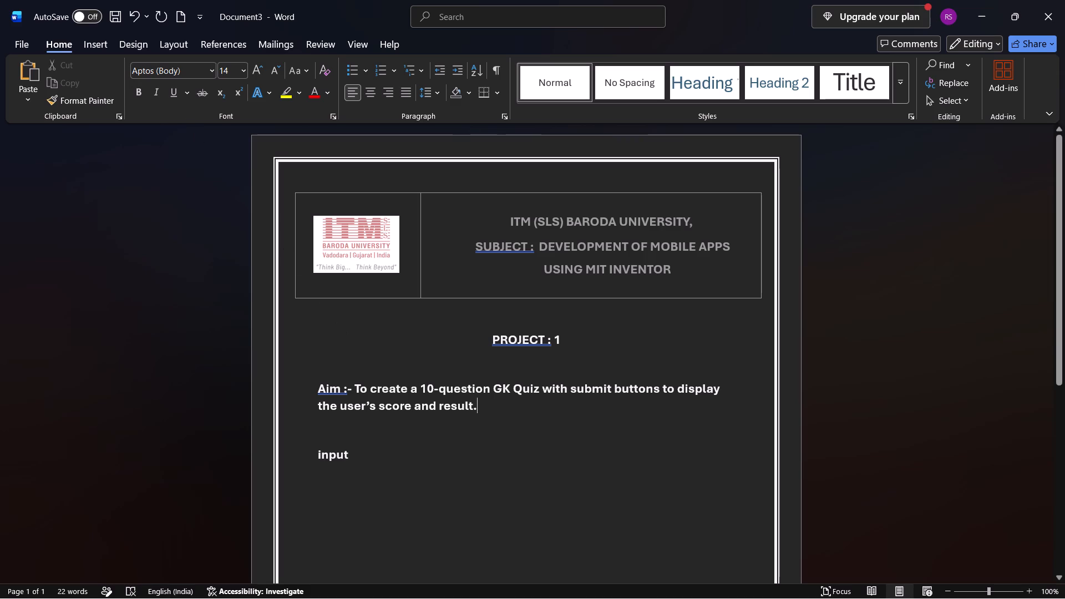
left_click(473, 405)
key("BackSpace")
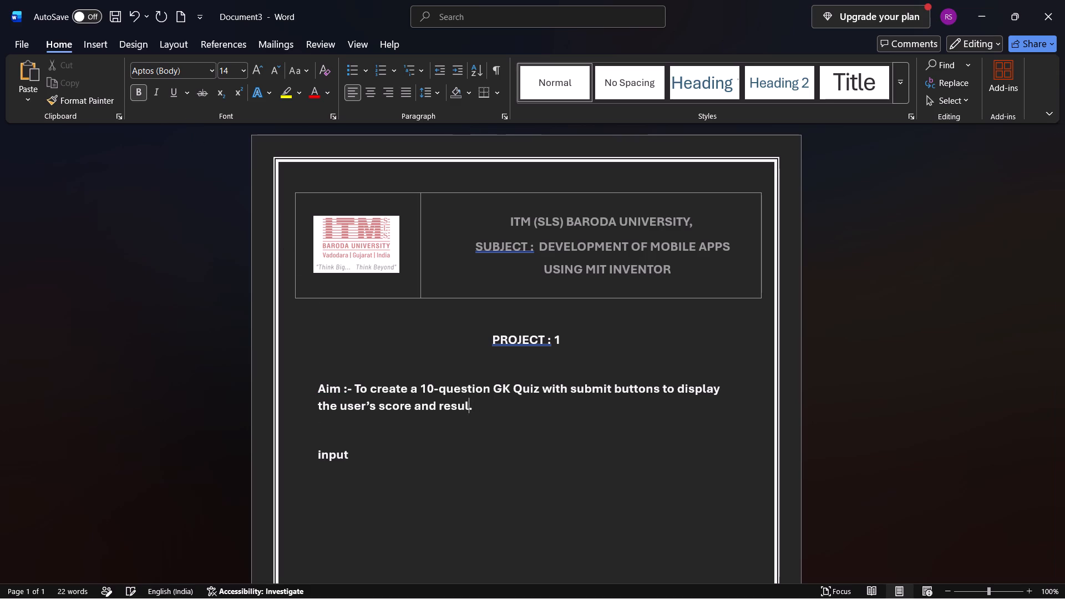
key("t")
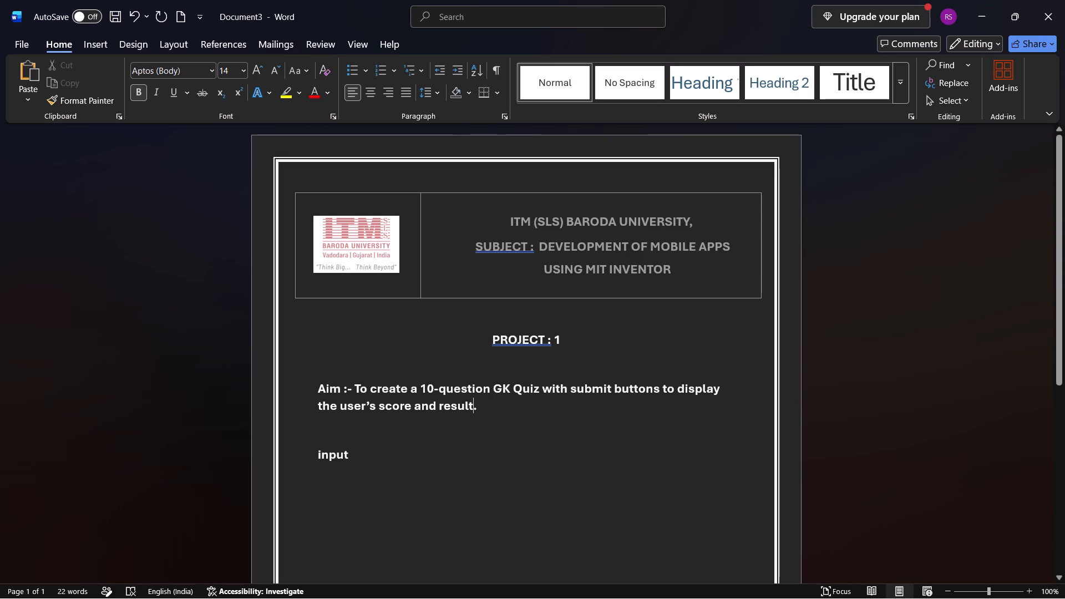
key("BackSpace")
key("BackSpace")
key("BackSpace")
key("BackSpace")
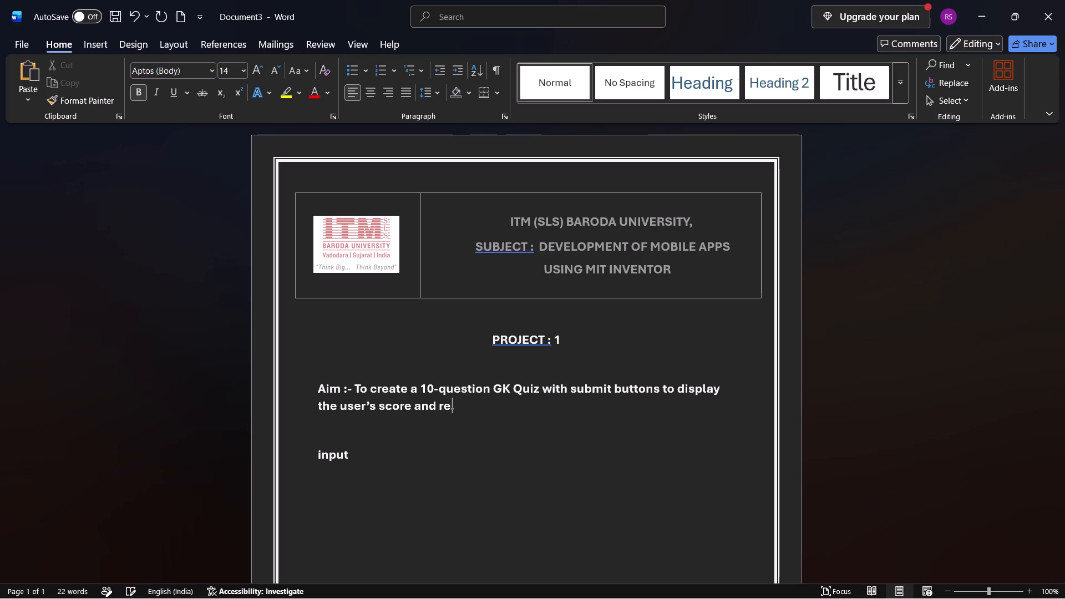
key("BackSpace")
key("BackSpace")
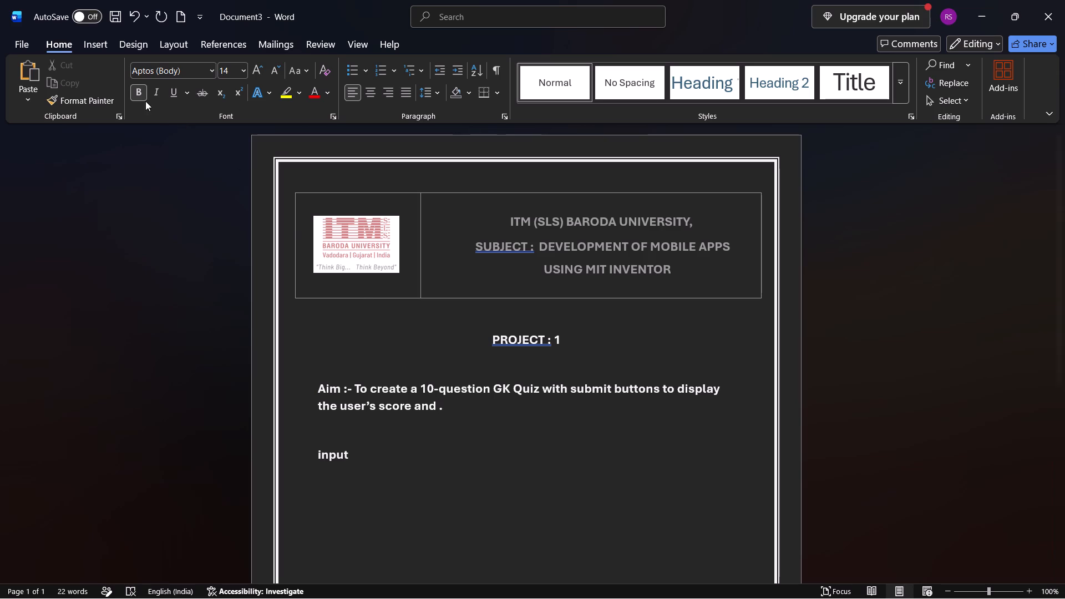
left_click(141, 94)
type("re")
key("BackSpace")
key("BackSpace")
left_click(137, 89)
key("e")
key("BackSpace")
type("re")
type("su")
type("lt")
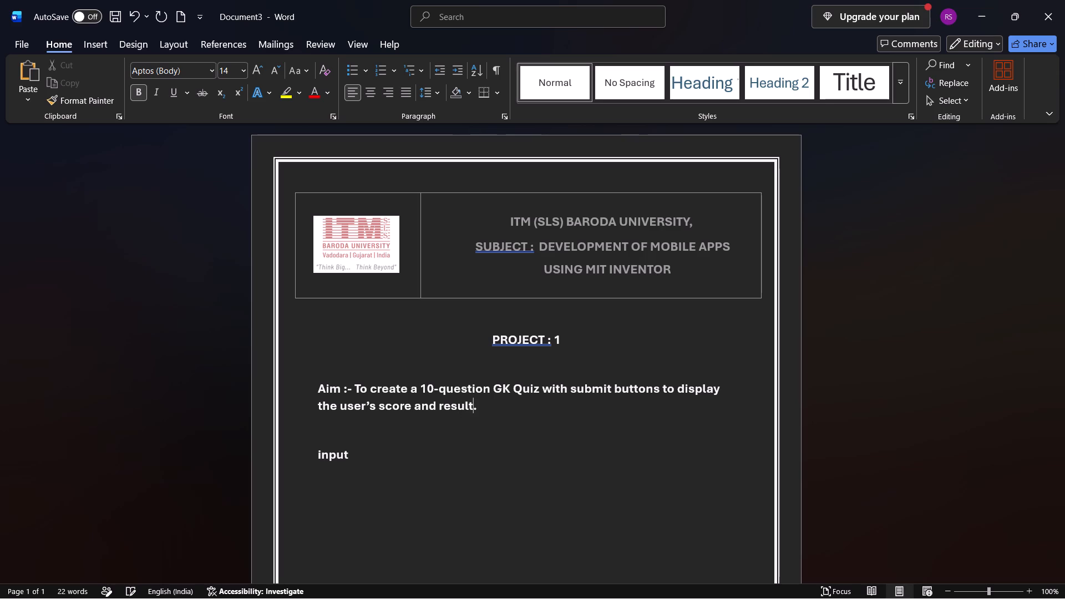
Complete the input heading below the aim so that it reads "Input :-".
left_click(377, 450)
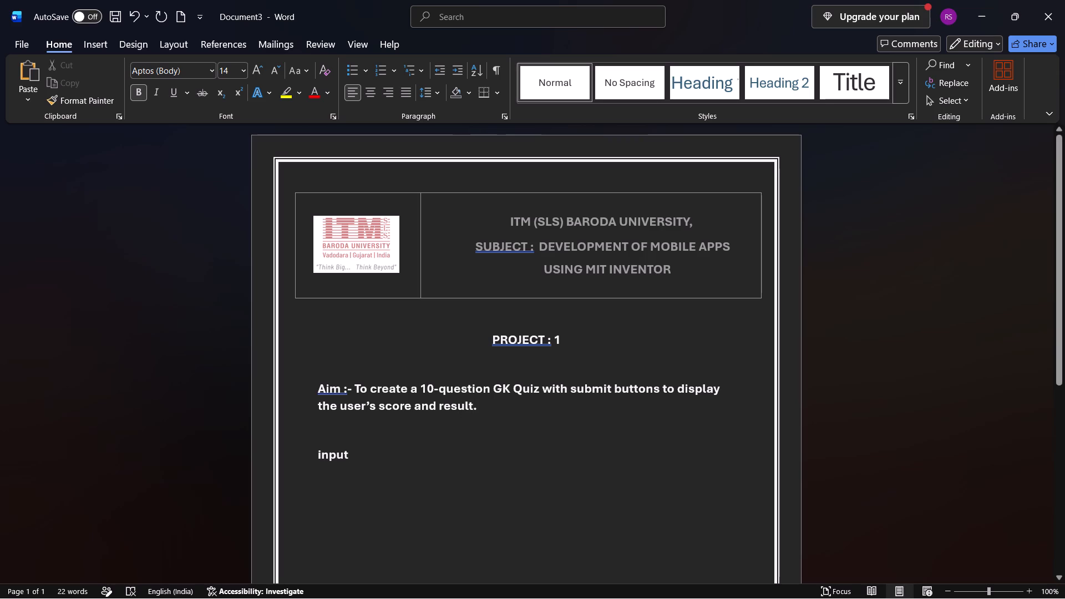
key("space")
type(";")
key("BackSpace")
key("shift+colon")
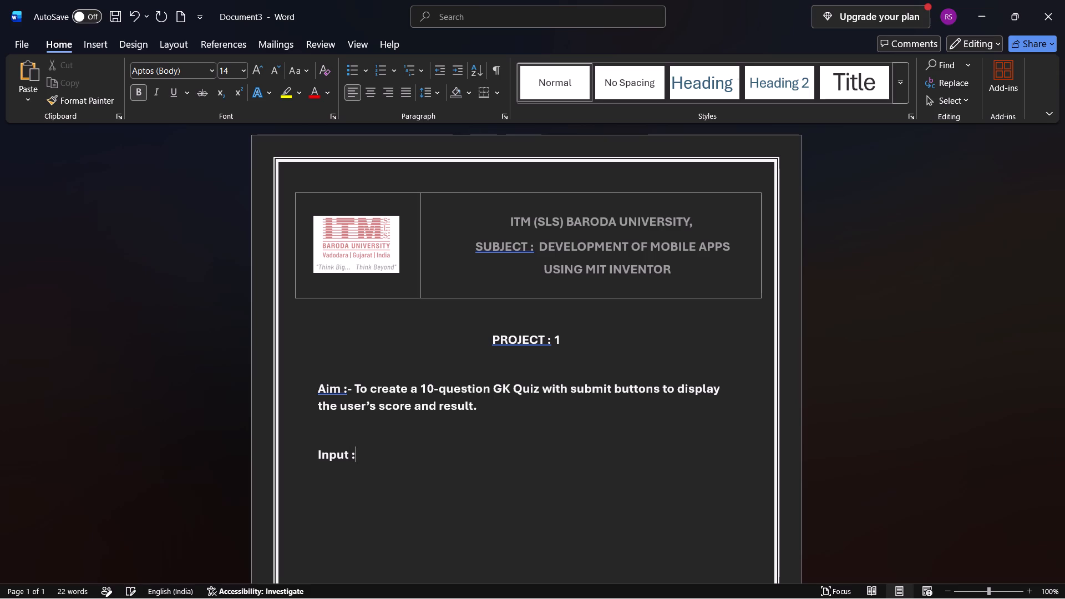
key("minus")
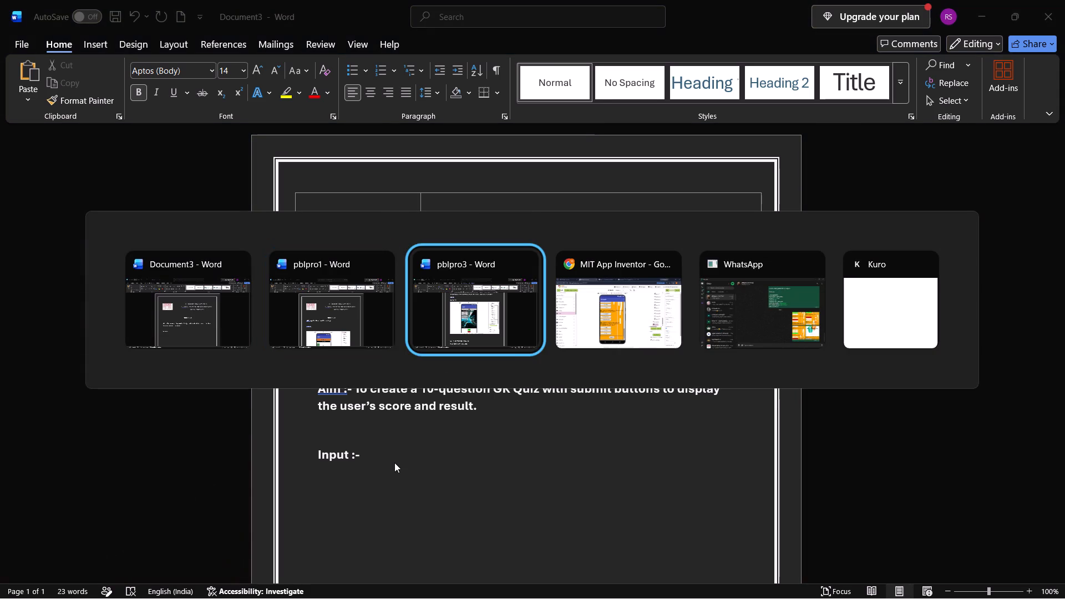
In pblpro1, open the page header and cut the ITM title table with the university logo and subject out of it.
scroll(550, 497, "down", 2)
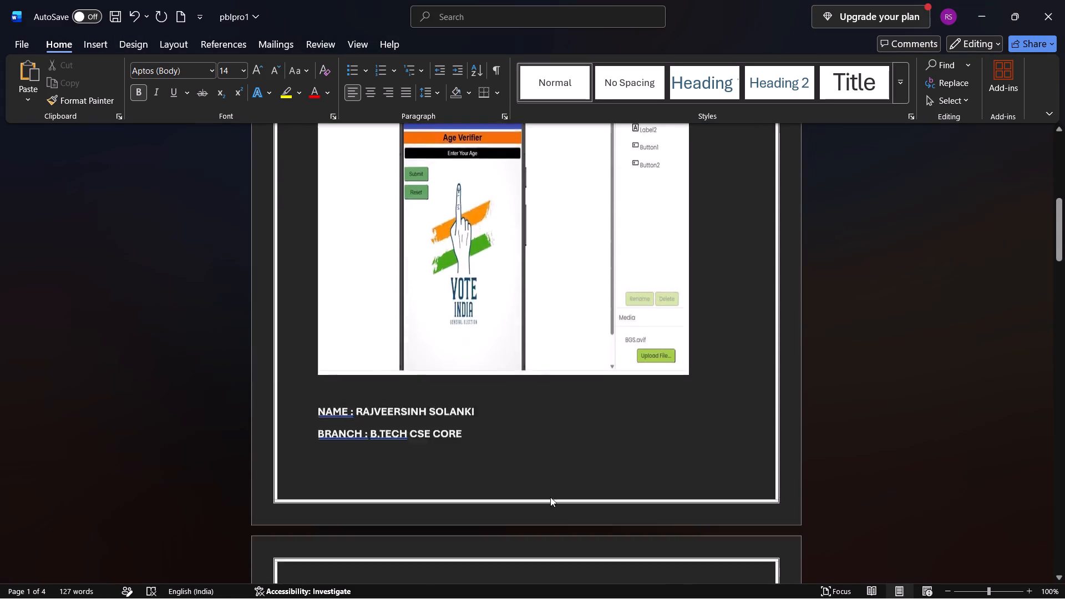
scroll(550, 497, "down", 1)
scroll(550, 497, "up", 1)
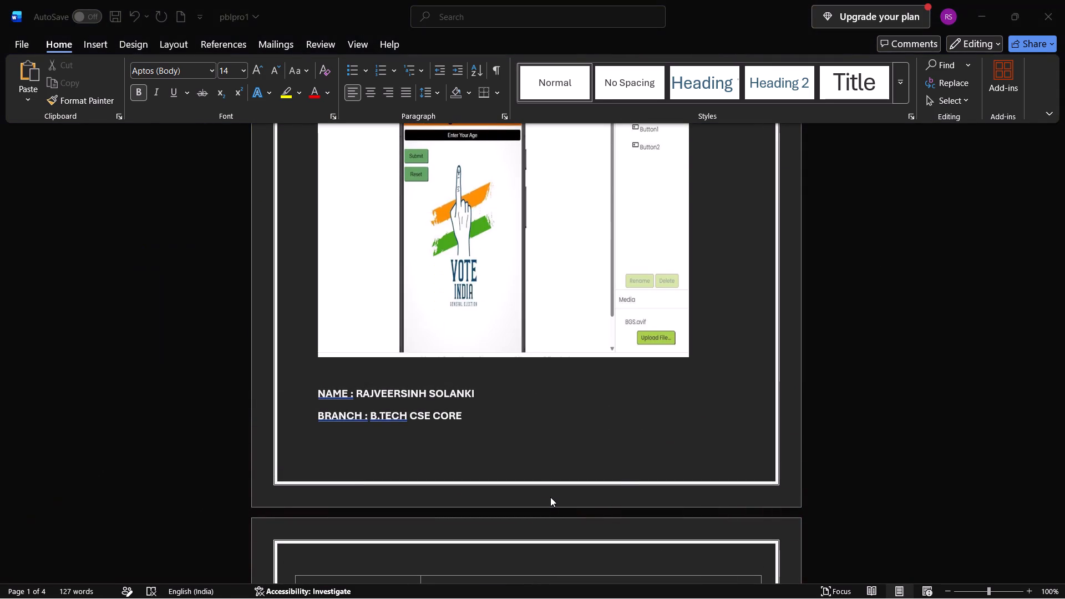
scroll(550, 497, "up", 3)
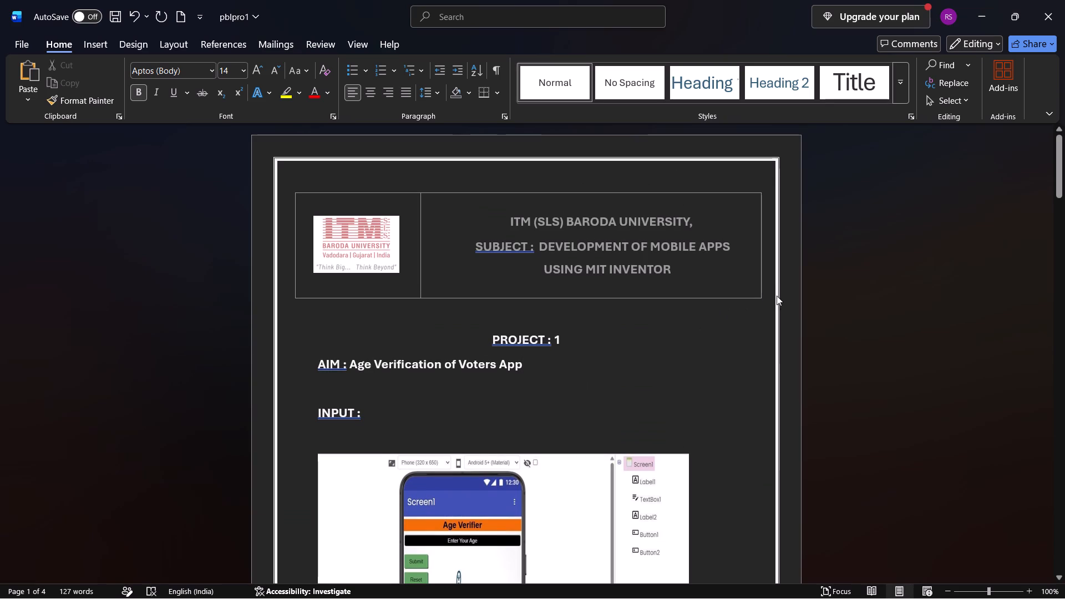
left_click_drag(766, 289, 691, 274)
double_click(691, 274)
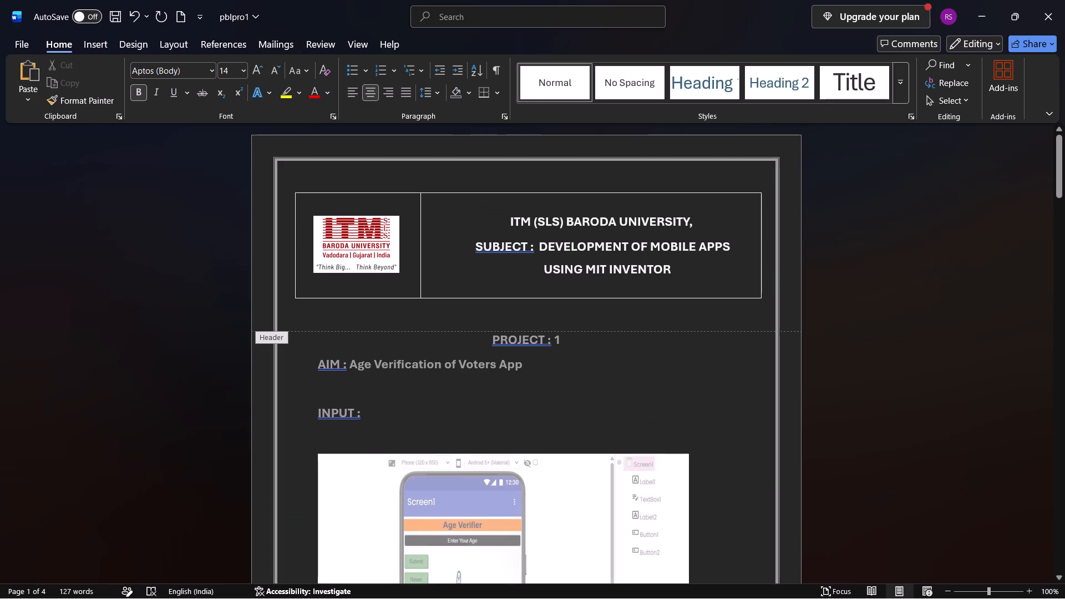
left_click_drag(769, 293, 542, 268)
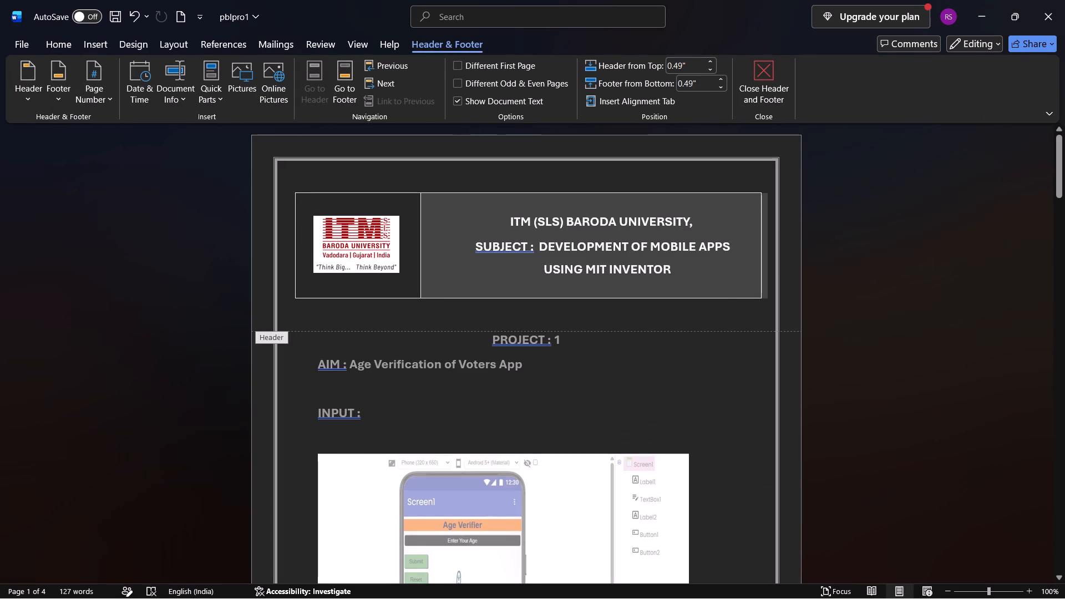
left_click_drag(542, 268, 266, 241)
key("ctrl+x")
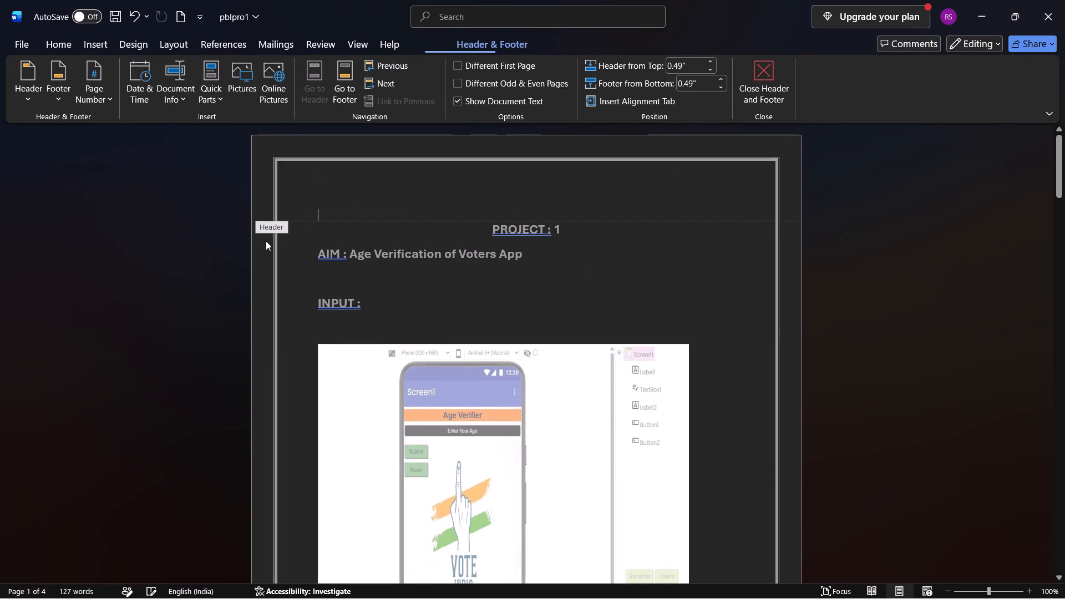
Leave the header, add a blank line above the "PROJECT : 1" heading, and paste the ITM title table there in the body.
double_click(602, 233)
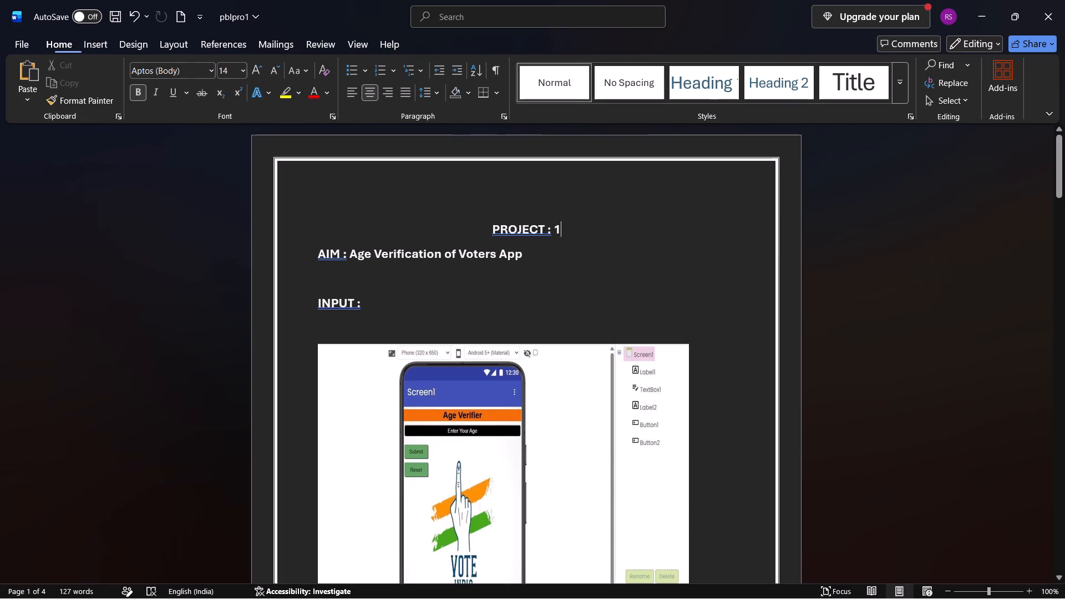
left_click(486, 225)
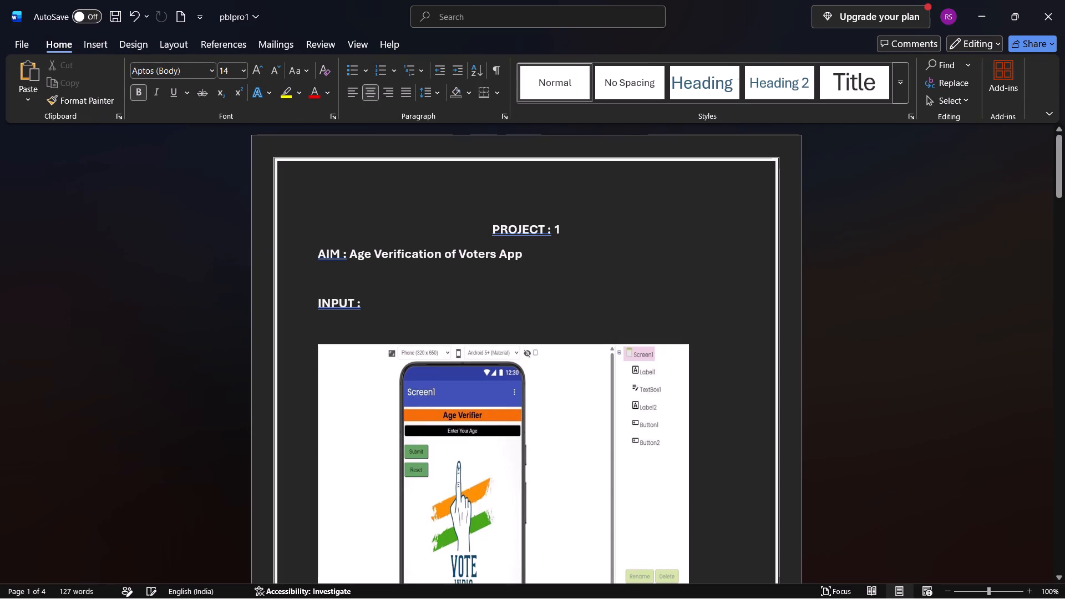
key("Return")
left_click(505, 222)
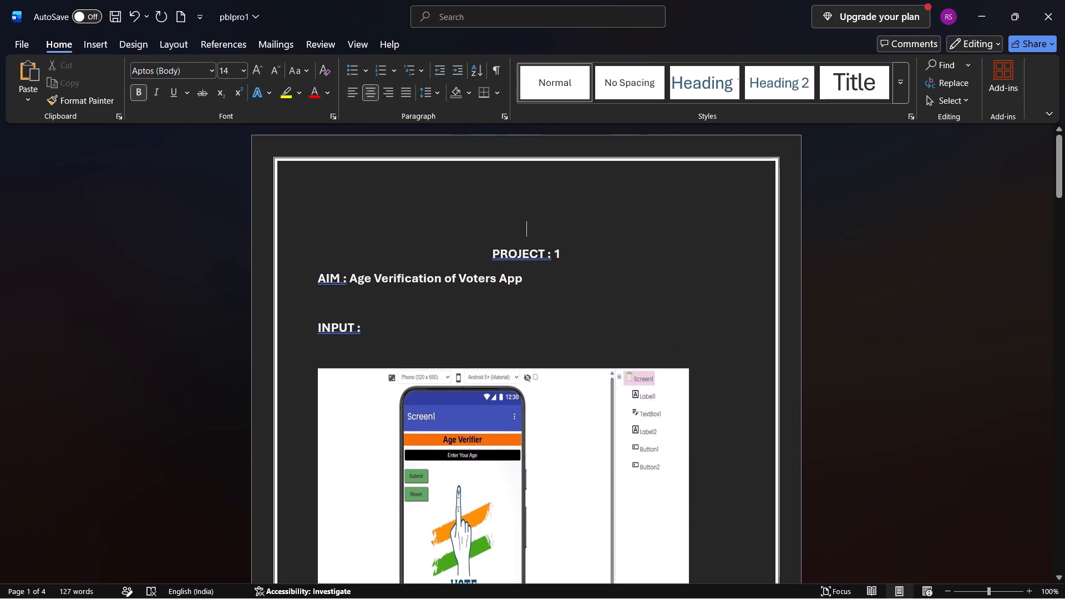
key("ctrl+v")
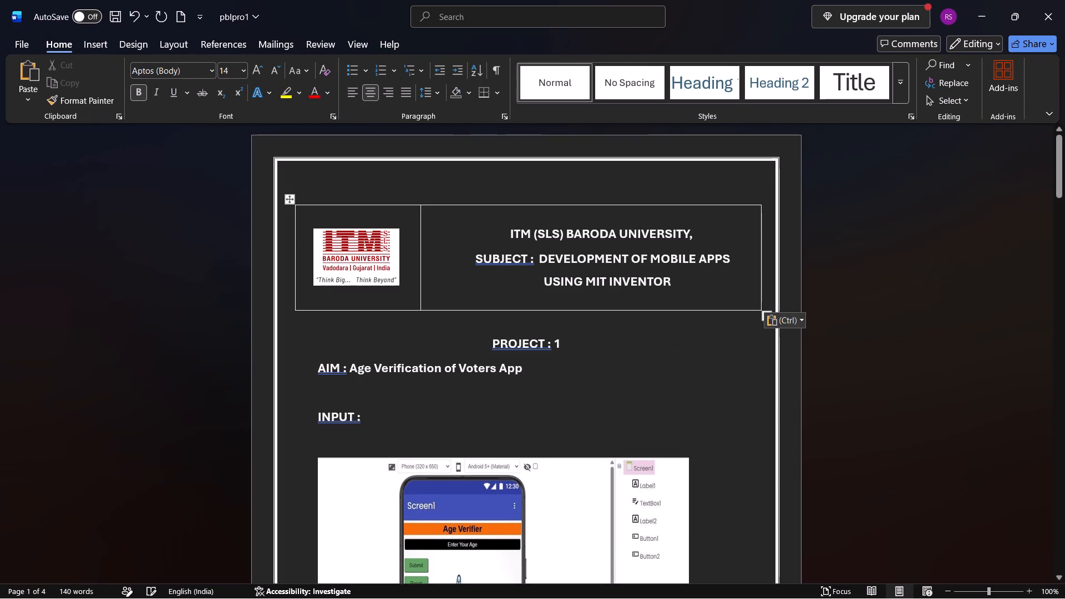
scroll(532, 302, "down", 3)
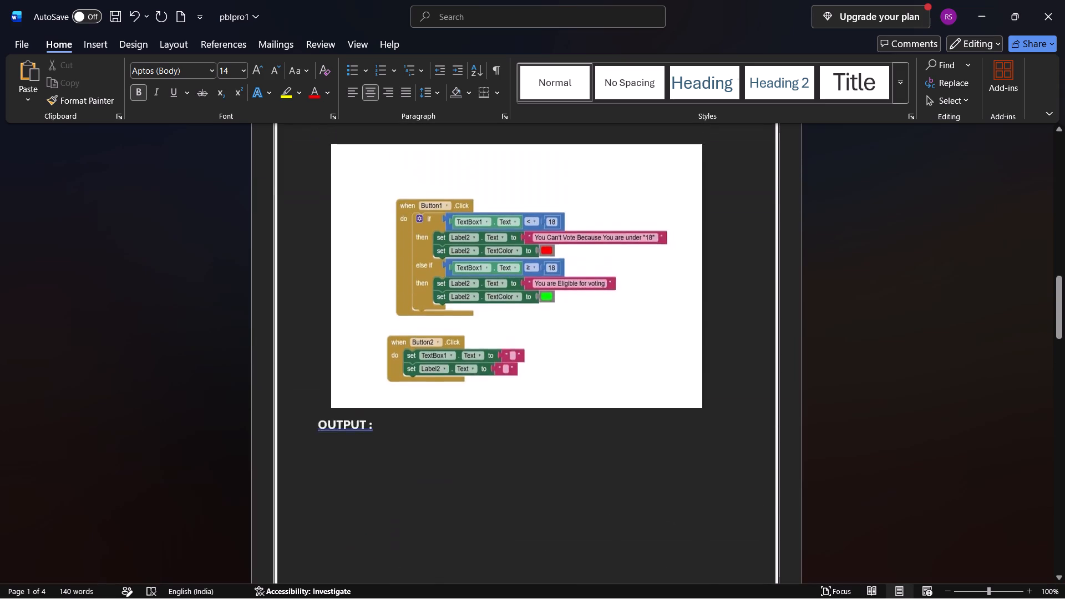
scroll(532, 302, "up", 1)
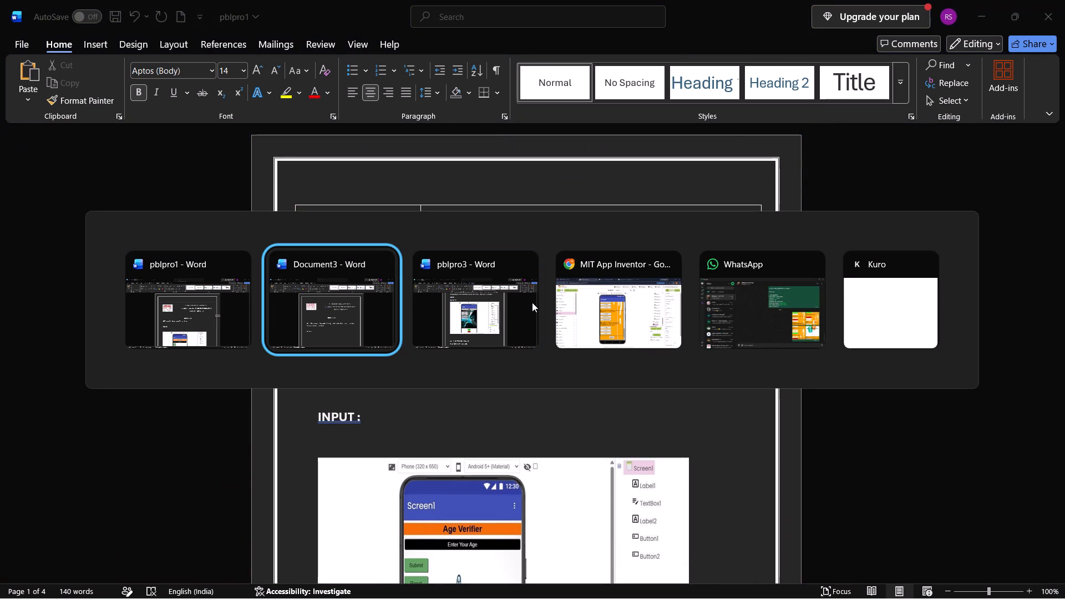
Copy the name, branch, enrollment number and page number lines from pblpro3 into the page footer of Document3.
scroll(450, 424, "down", 1)
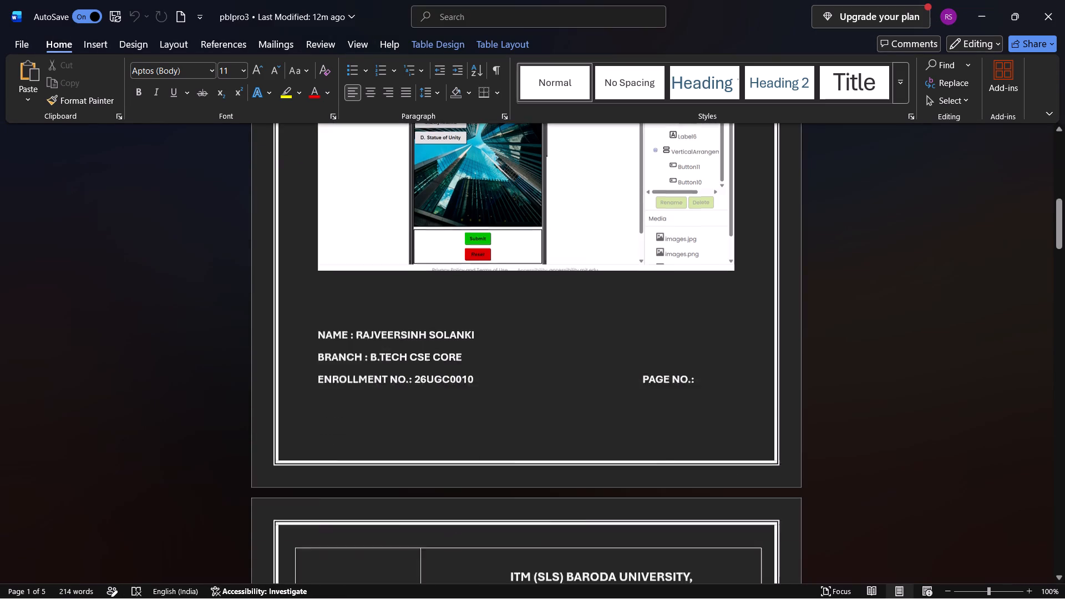
scroll(450, 424, "down", 1)
scroll(450, 424, "up", 2)
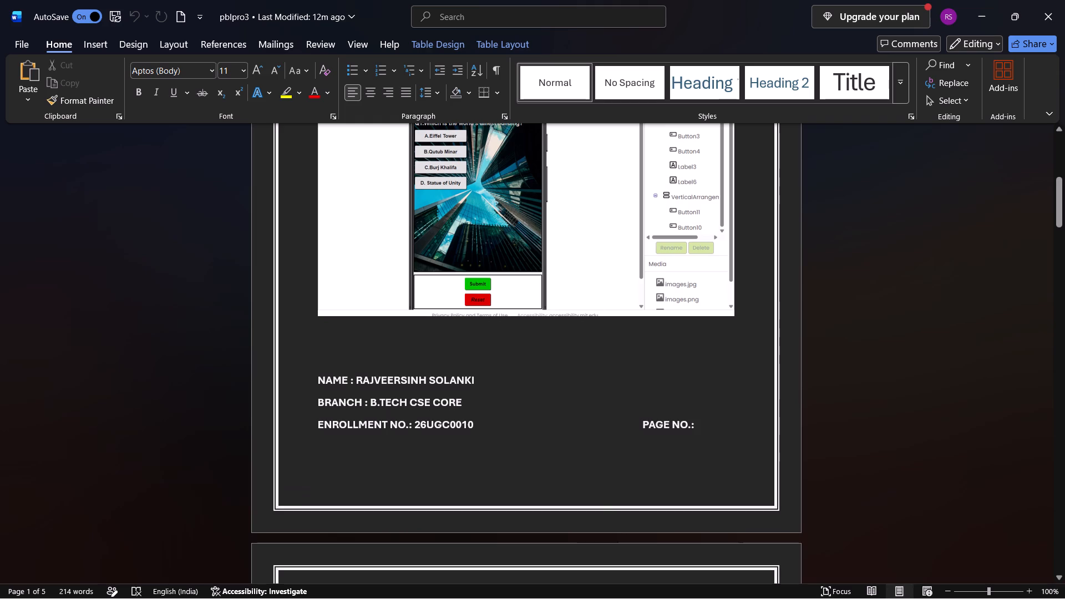
left_click_drag(315, 379, 677, 423)
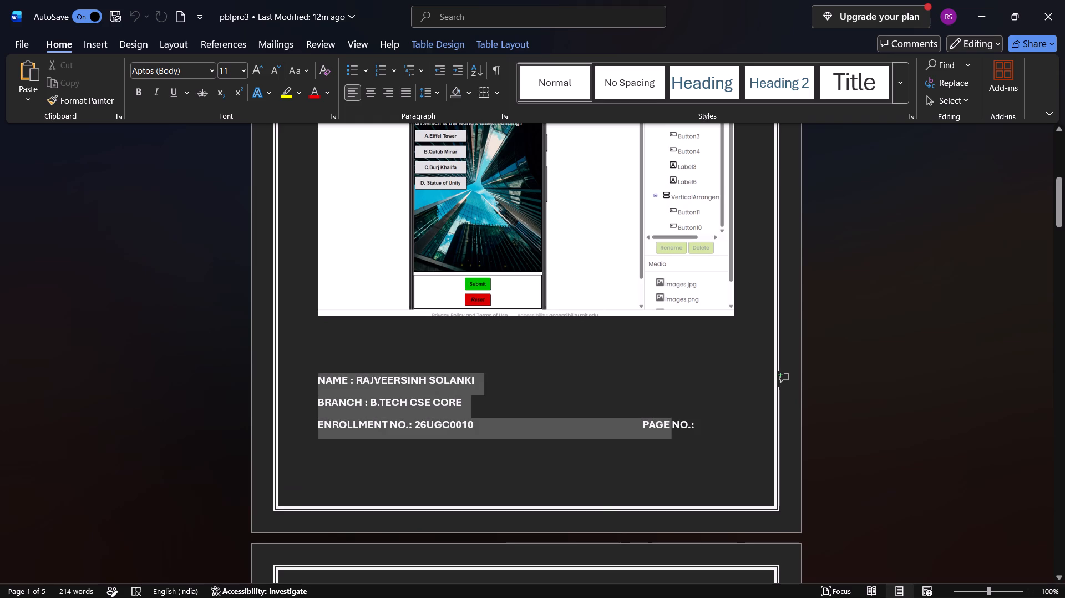
left_click_drag(677, 423, 703, 422)
key("ctrl+c")
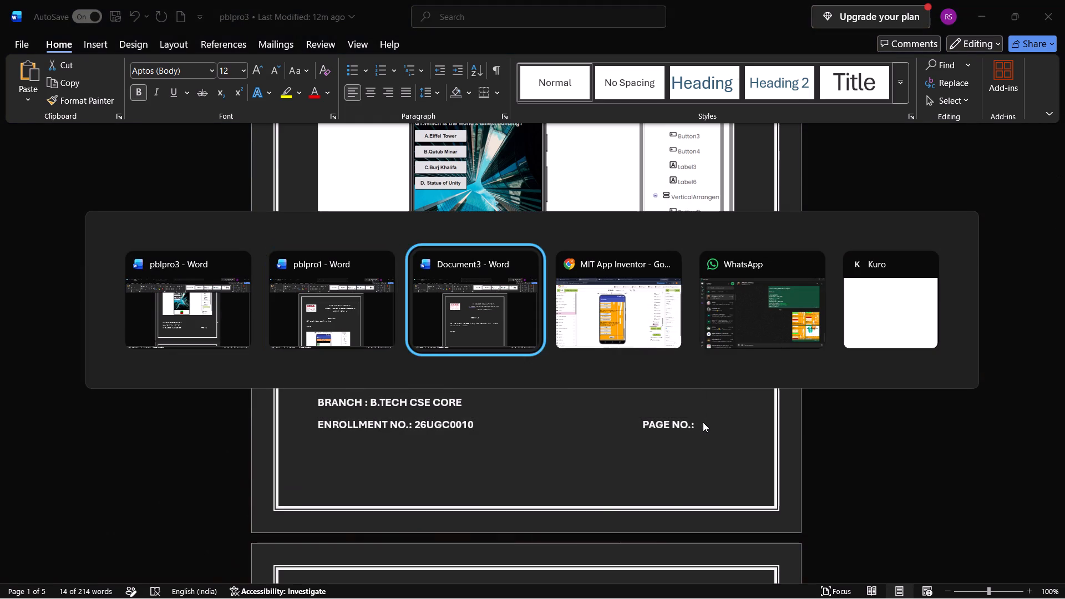
scroll(639, 448, "down", 3)
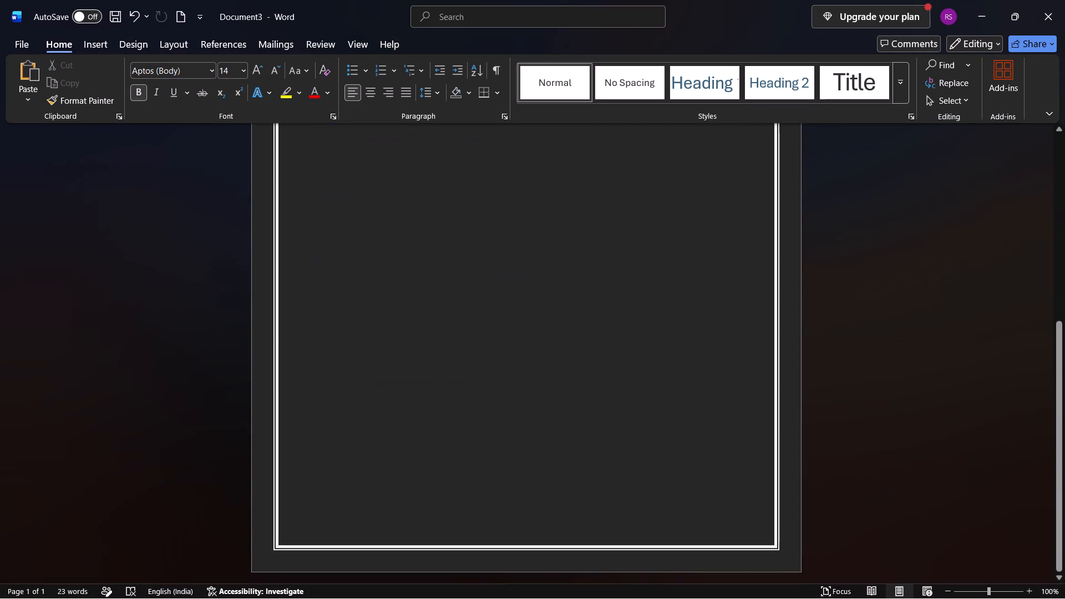
right_click(639, 448)
triple_click(579, 521)
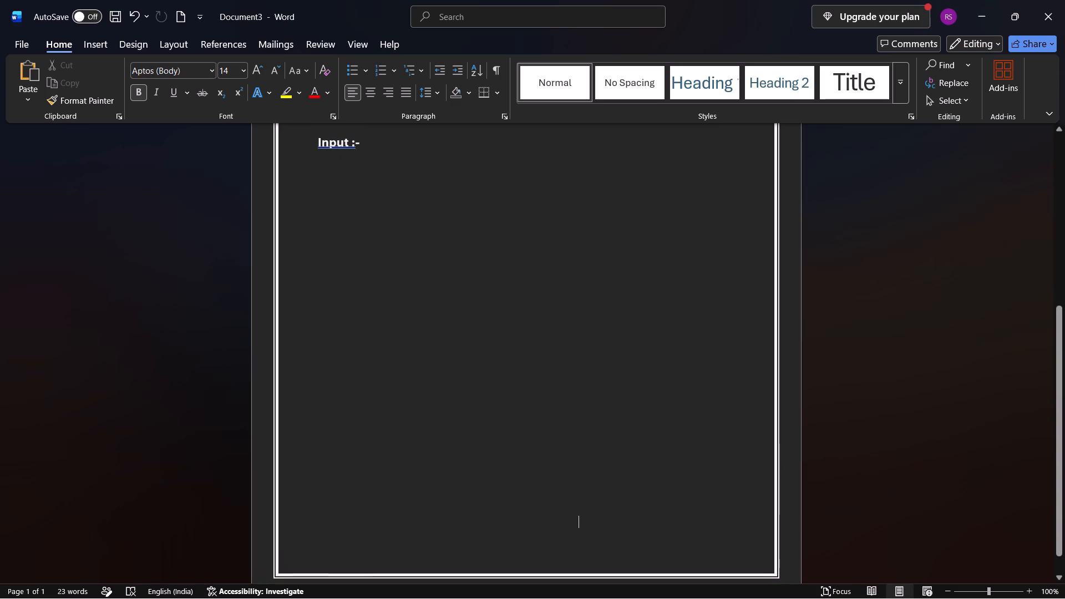
double_click(576, 542)
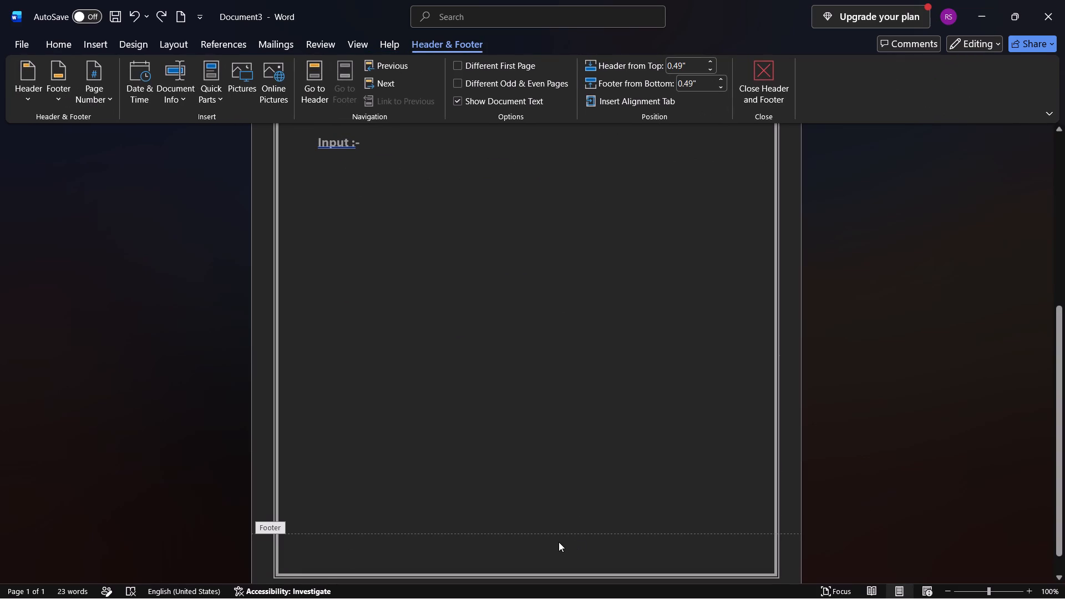
key("ctrl+v")
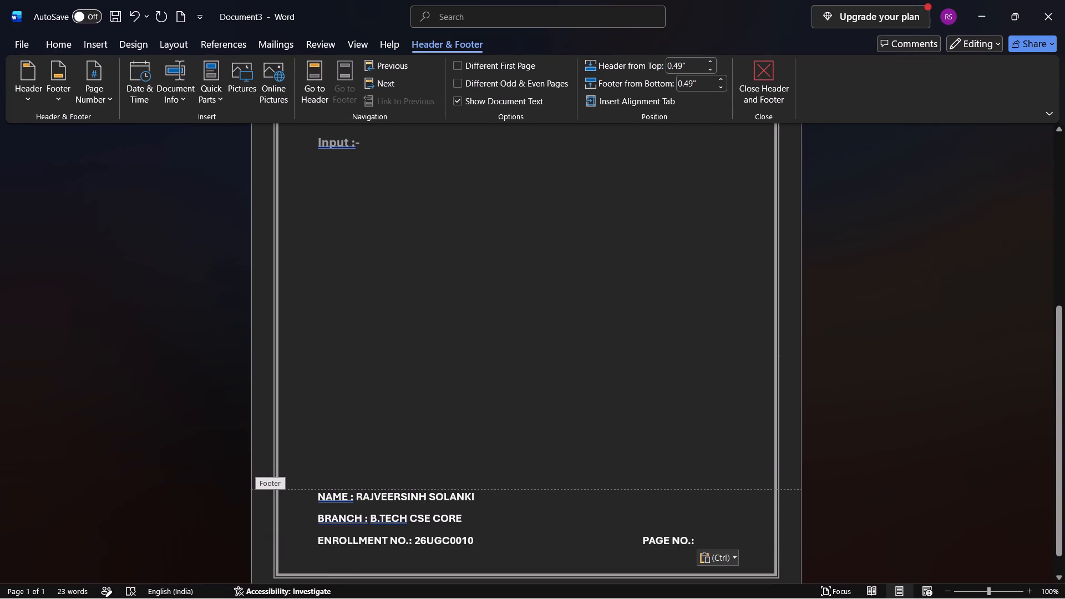
Replace the enrollment number in the footer with the new student's enrollment number.
left_click(477, 536)
key("BackSpace")
key("BackSpace")
key("BackSpace")
key("BackSpace")
key("BackSpace")
key("BackSpace")
key("BackSpace")
key("BackSpace")
key("BackSpace")
key("BackSpace")
key("BackSpace")
key("BackSpace")
key("BackSpace")
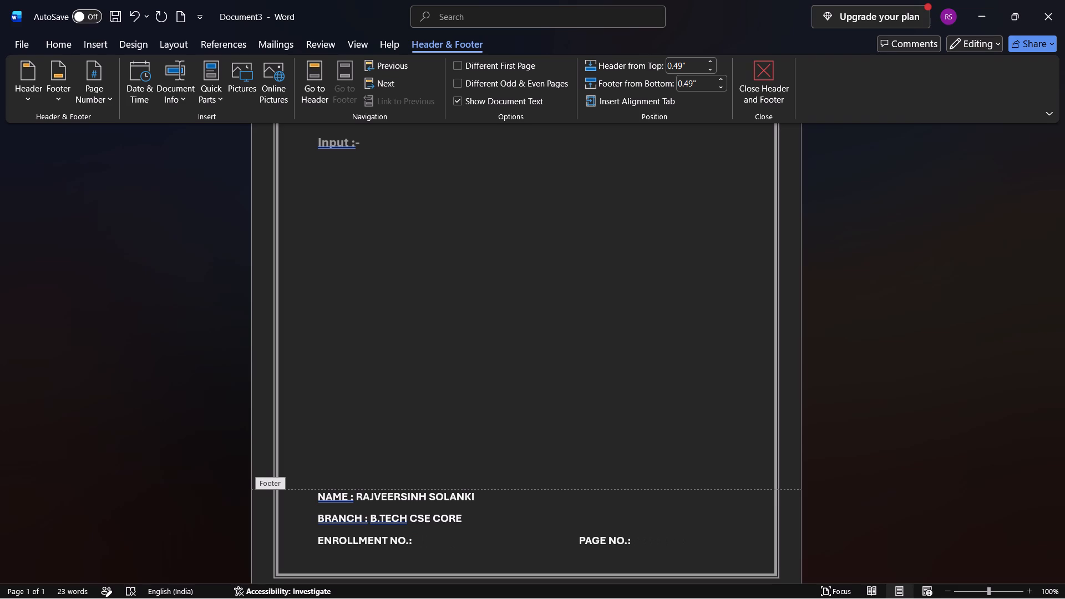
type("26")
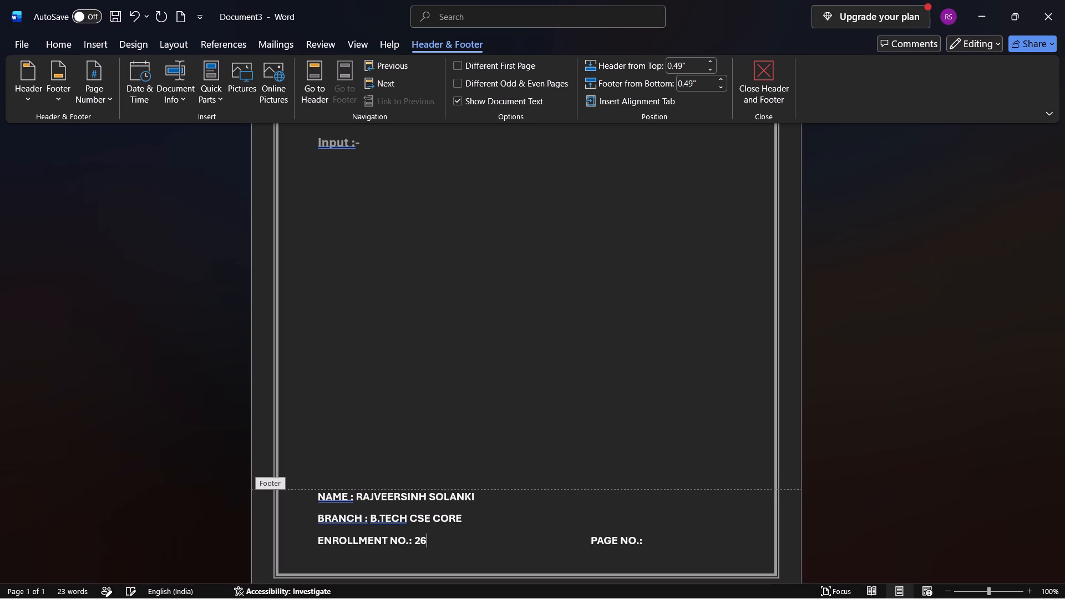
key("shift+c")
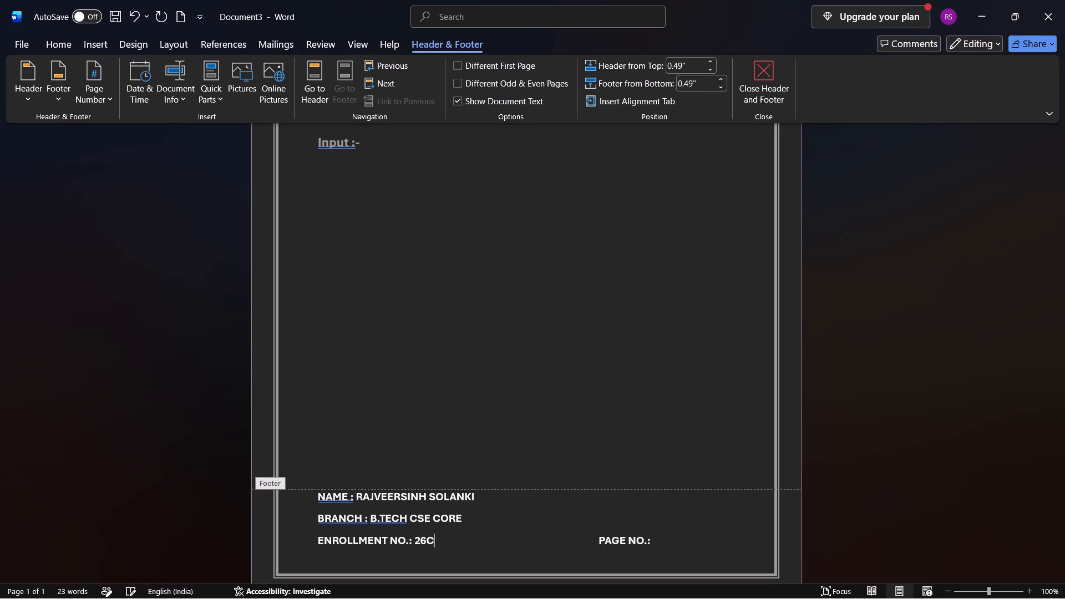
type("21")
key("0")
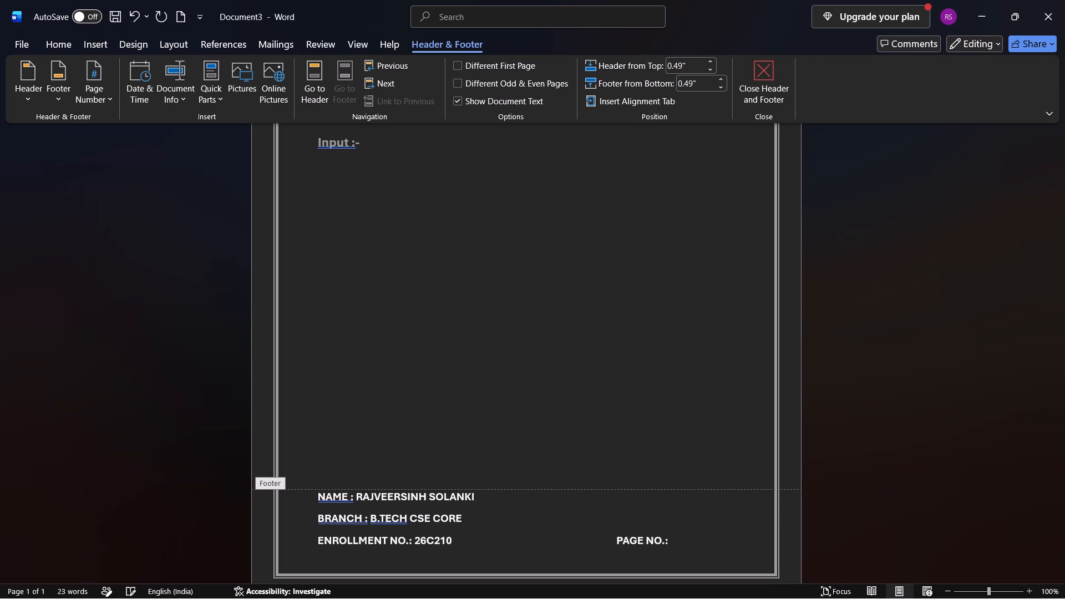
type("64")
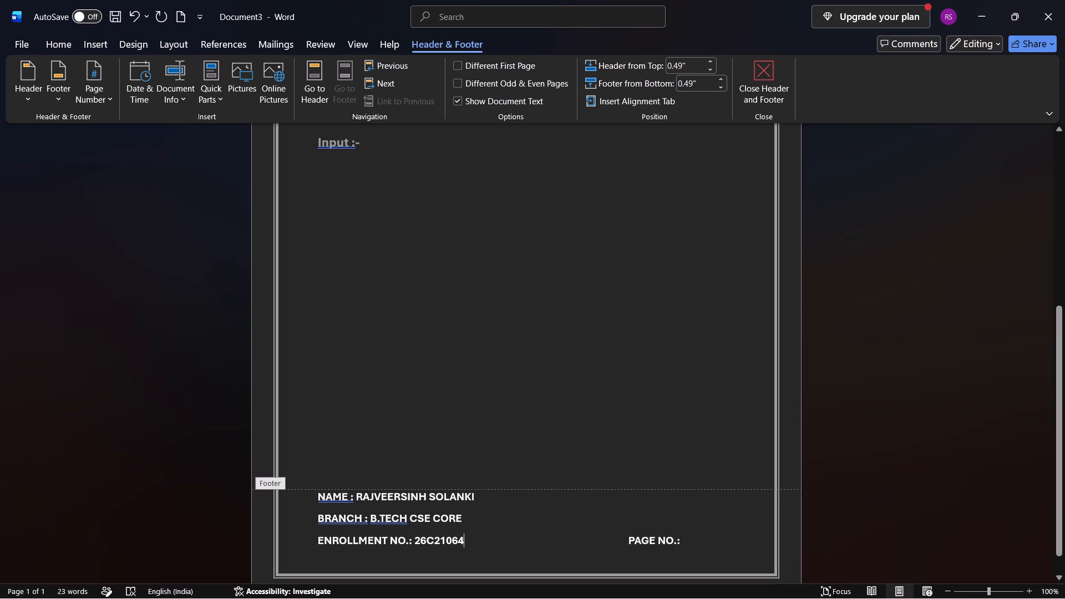
Widen the gap before "PAGE NO.:" with spaces so it sits near the footer's right edge, and return to the body text.
left_click(561, 558)
left_click(561, 550)
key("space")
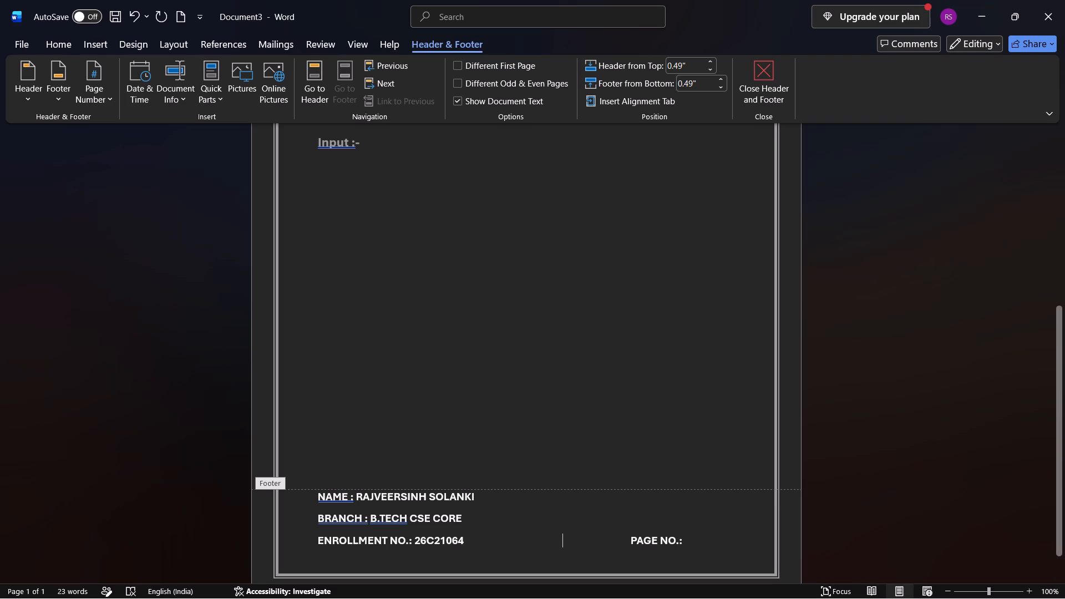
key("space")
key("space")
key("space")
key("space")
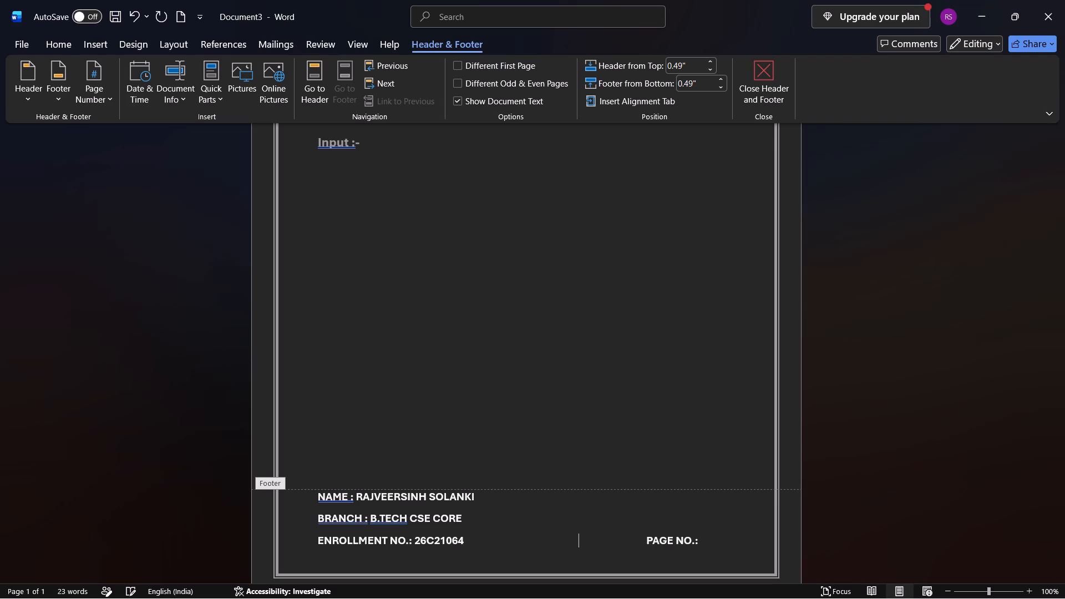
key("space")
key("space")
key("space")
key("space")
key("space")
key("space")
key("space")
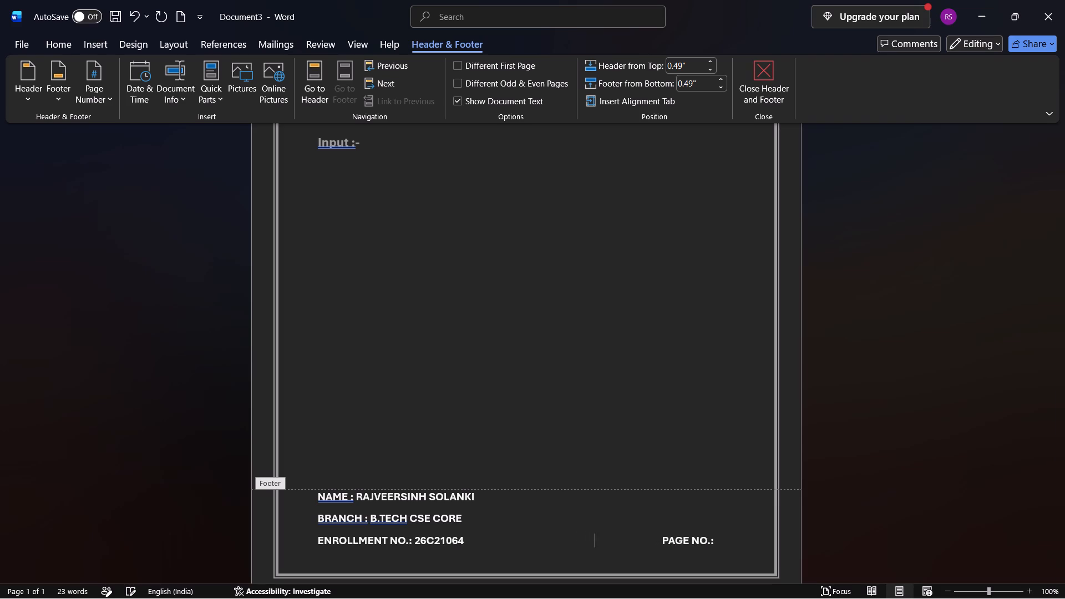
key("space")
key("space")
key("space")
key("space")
key("BackSpace")
key("BackSpace")
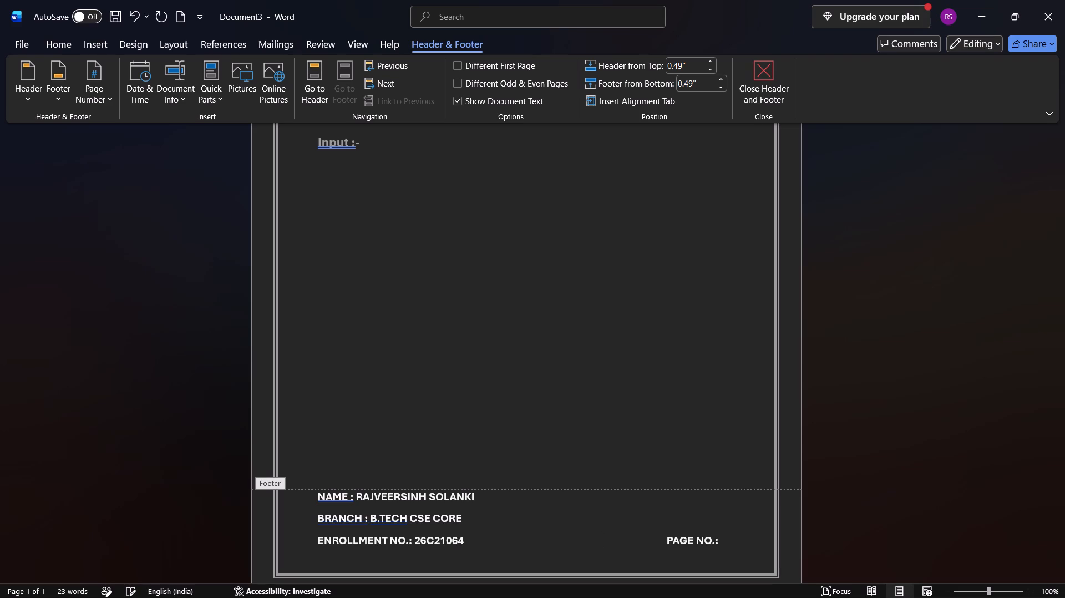
double_click(542, 459)
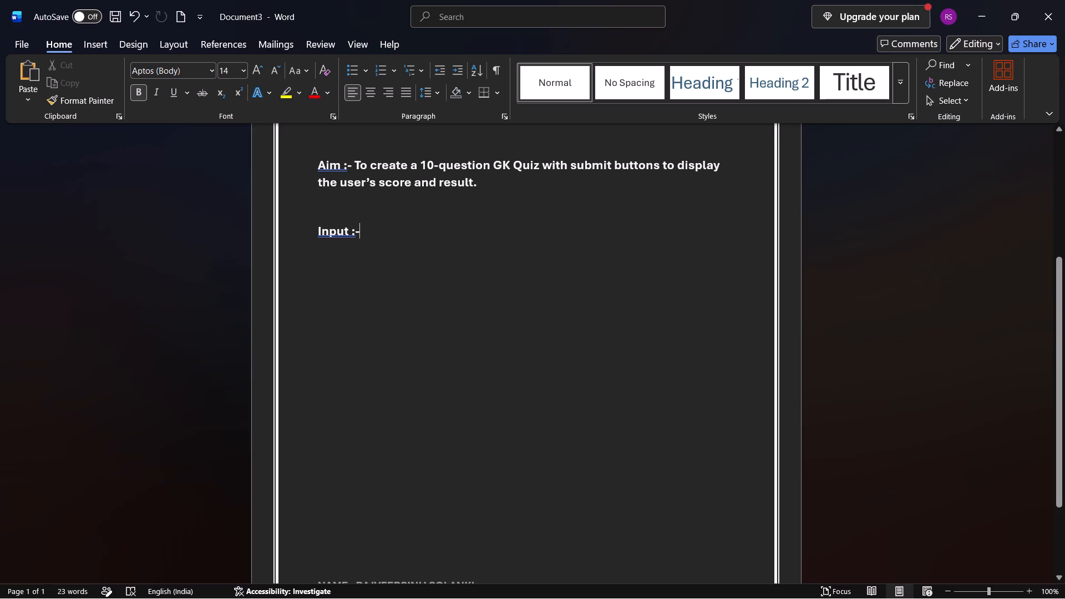
key("Return")
right_click(338, 300)
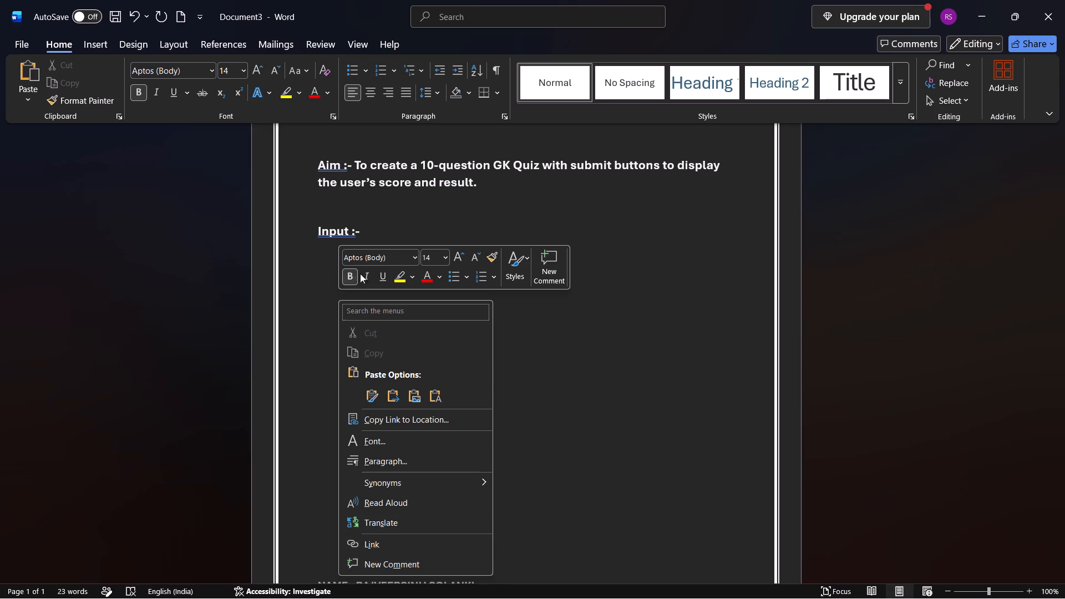
left_click(555, 333)
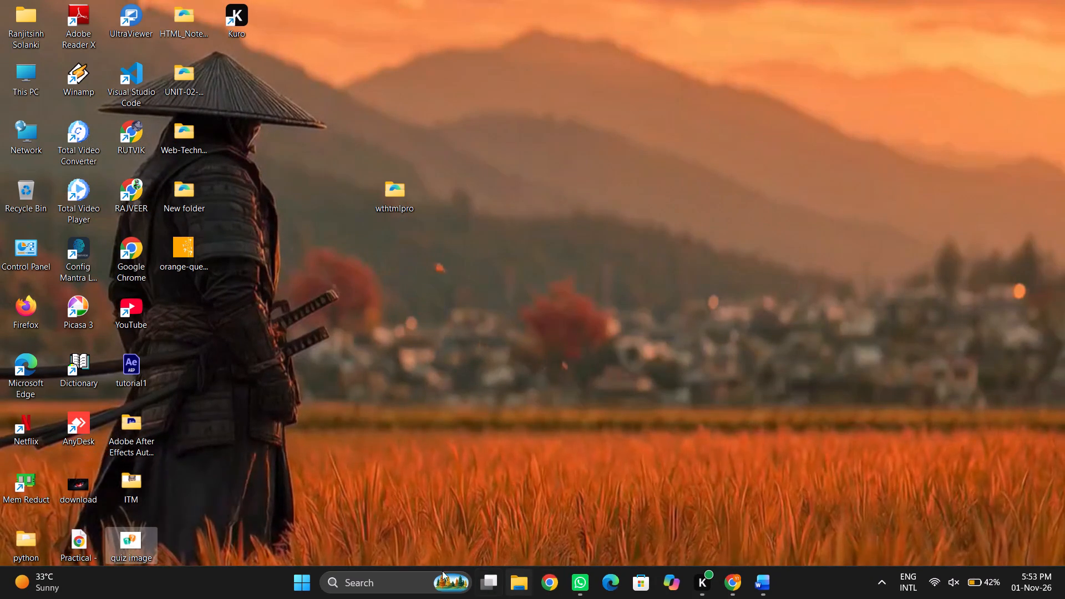
double_click(526, 578)
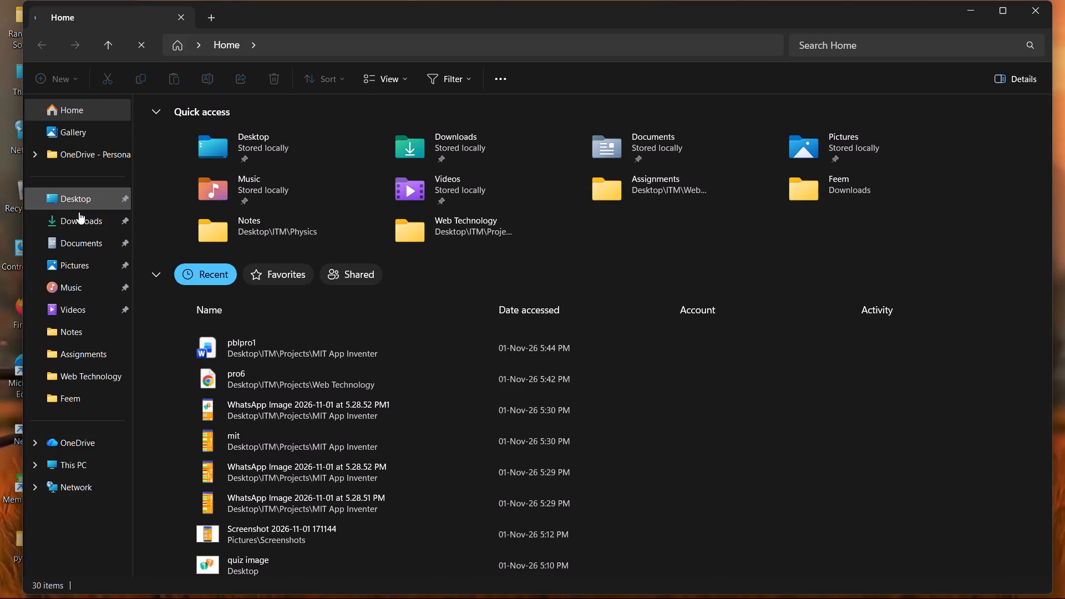
double_click(89, 263)
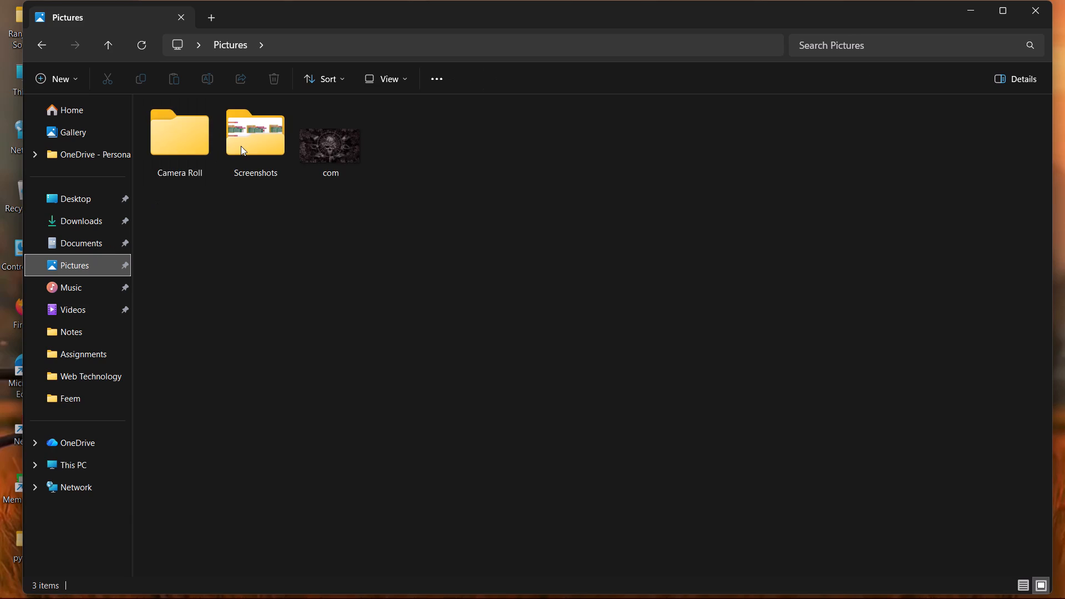
double_click(241, 146)
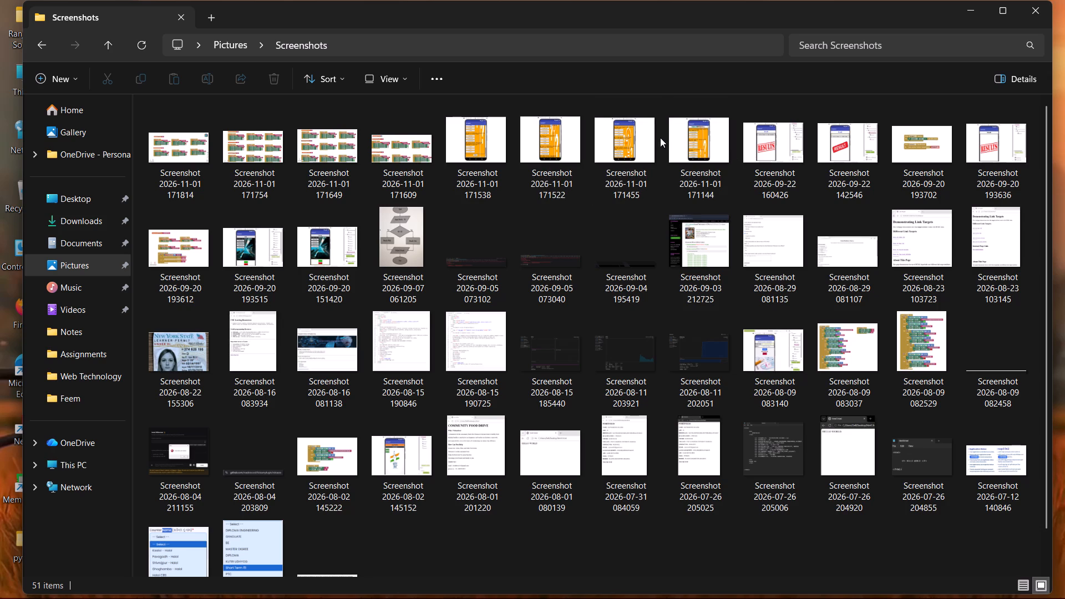
double_click(703, 137)
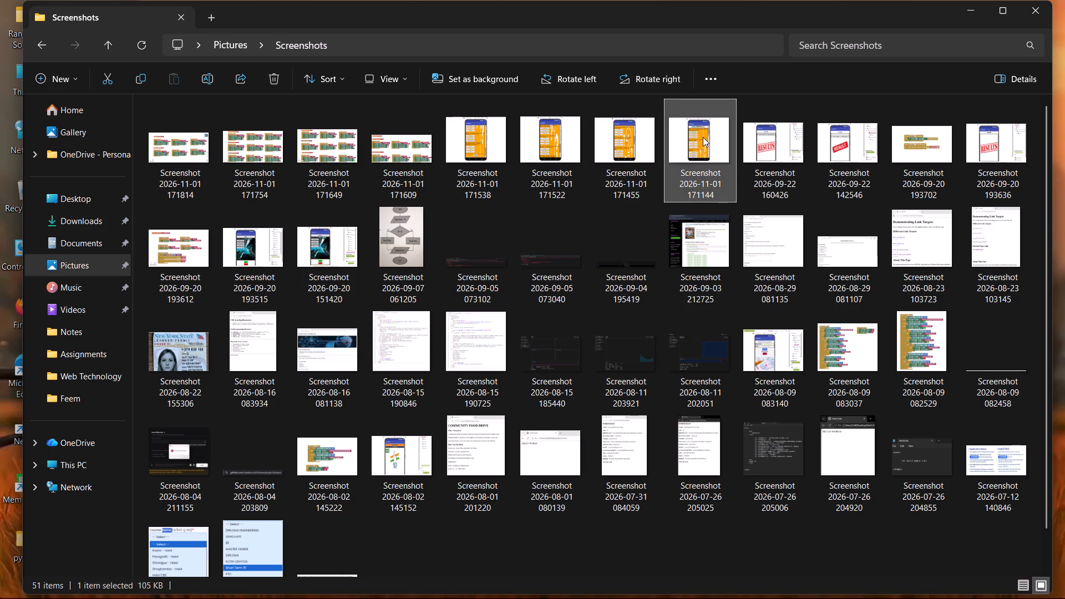
left_click(721, 136)
right_click(721, 136)
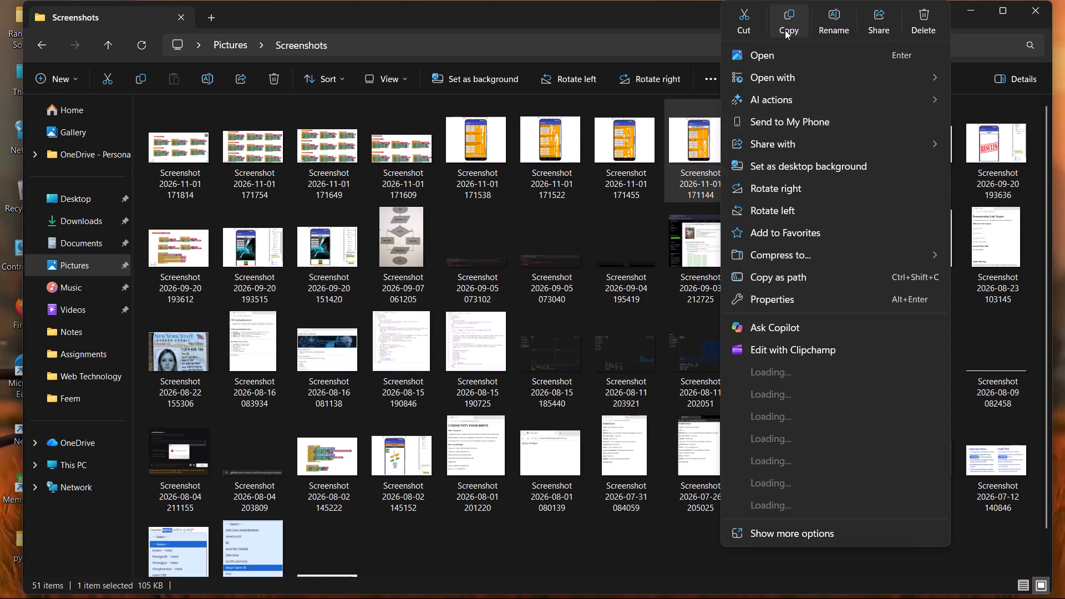
left_click(785, 30)
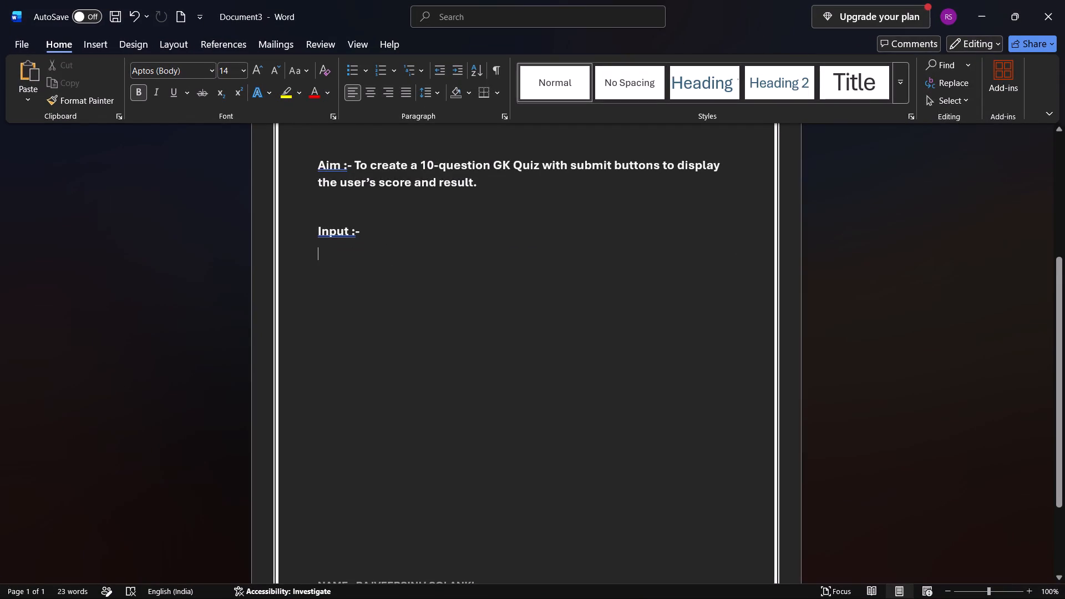
key("ctrl+v")
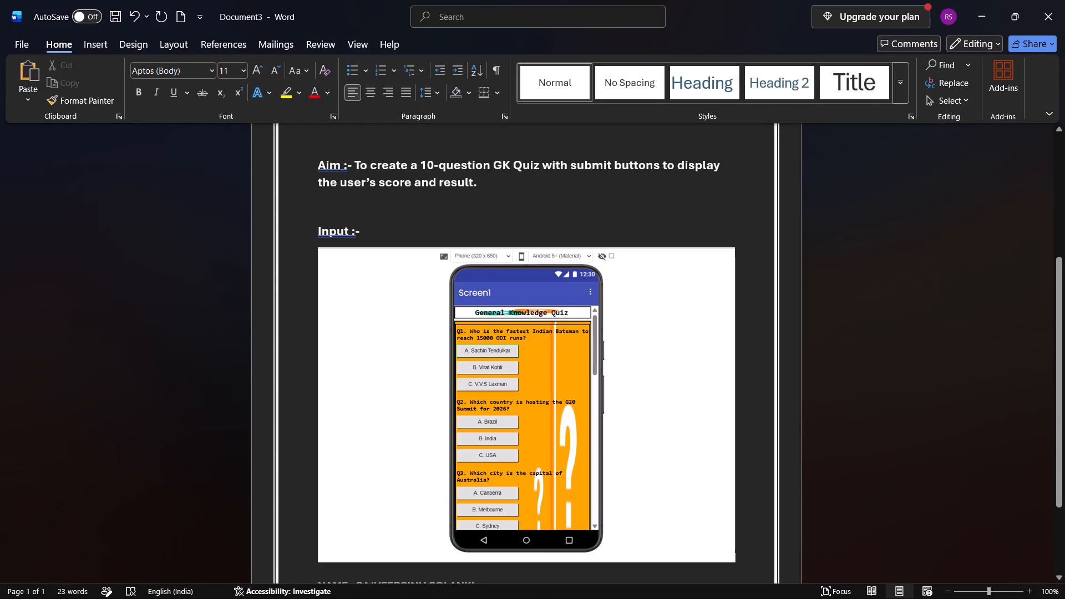
Shrink the pasted quiz screenshot to slightly under half the text width, adjusting its width and height separately and leaving room beside it.
scroll(609, 360, "down", 1)
left_click(639, 357)
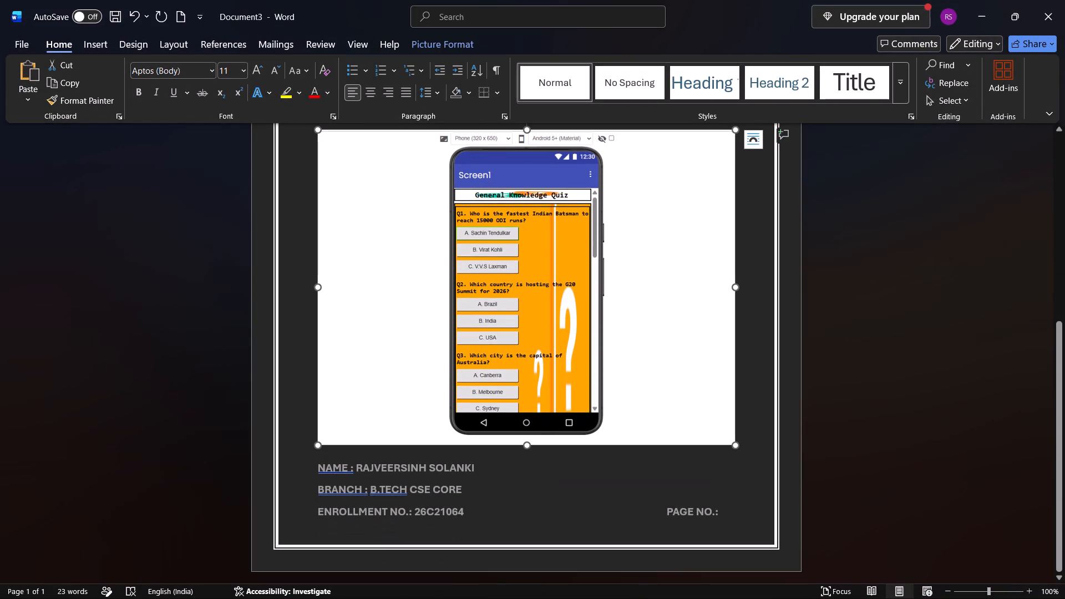
left_click_drag(738, 446, 619, 388)
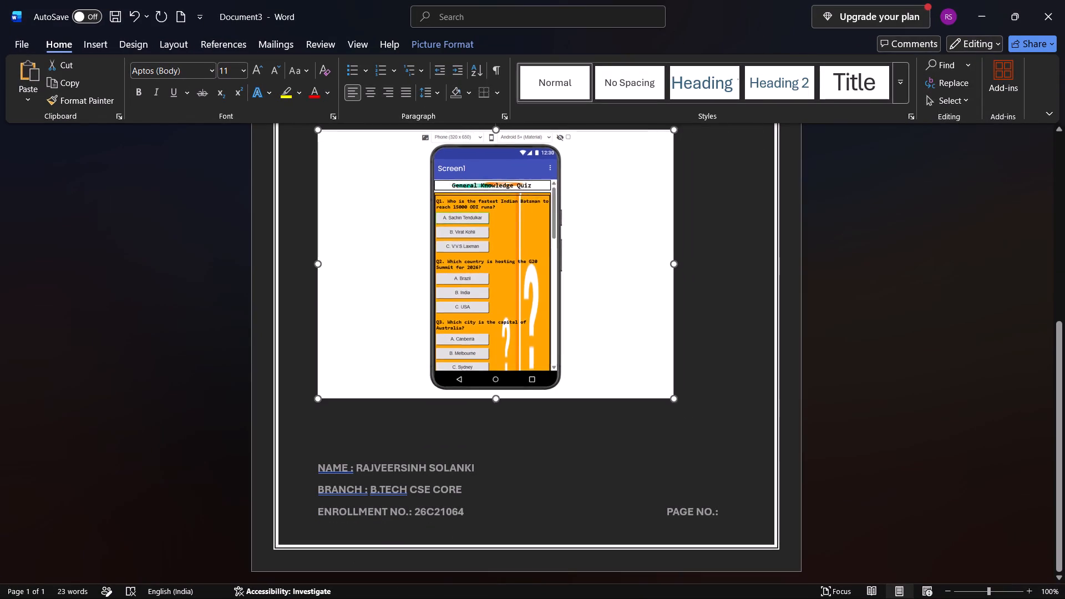
left_click_drag(619, 388, 427, 309)
scroll(427, 309, "up", 1)
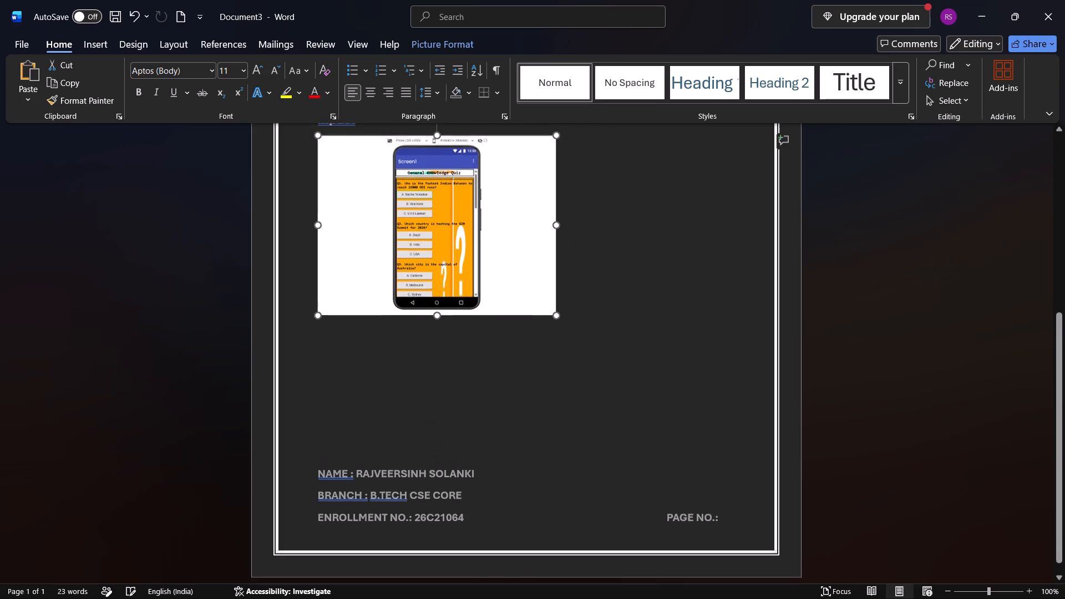
scroll(427, 309, "up", 1)
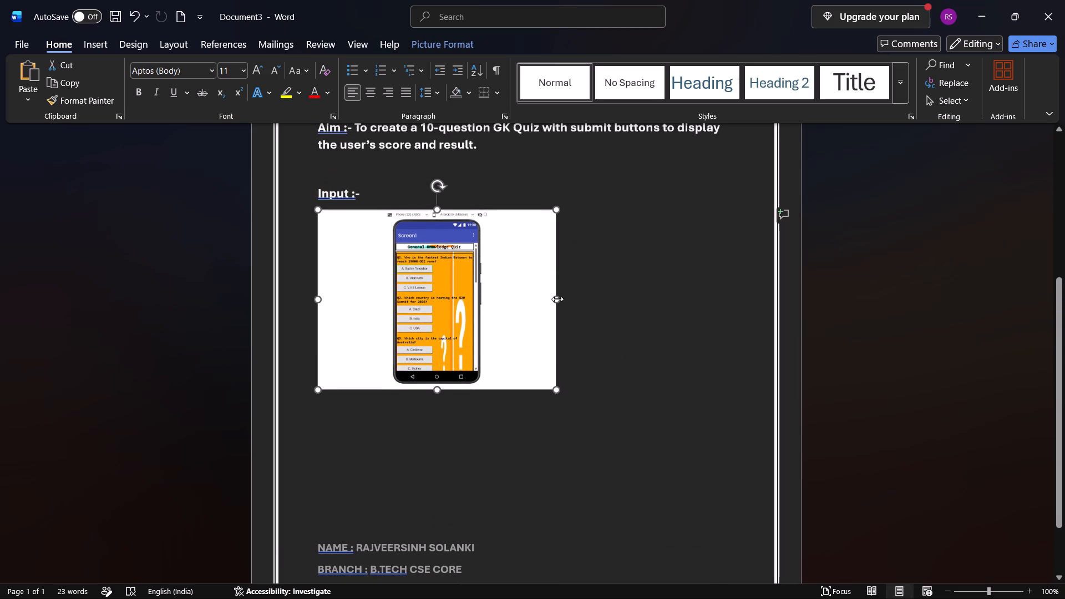
left_click_drag(557, 299, 497, 299)
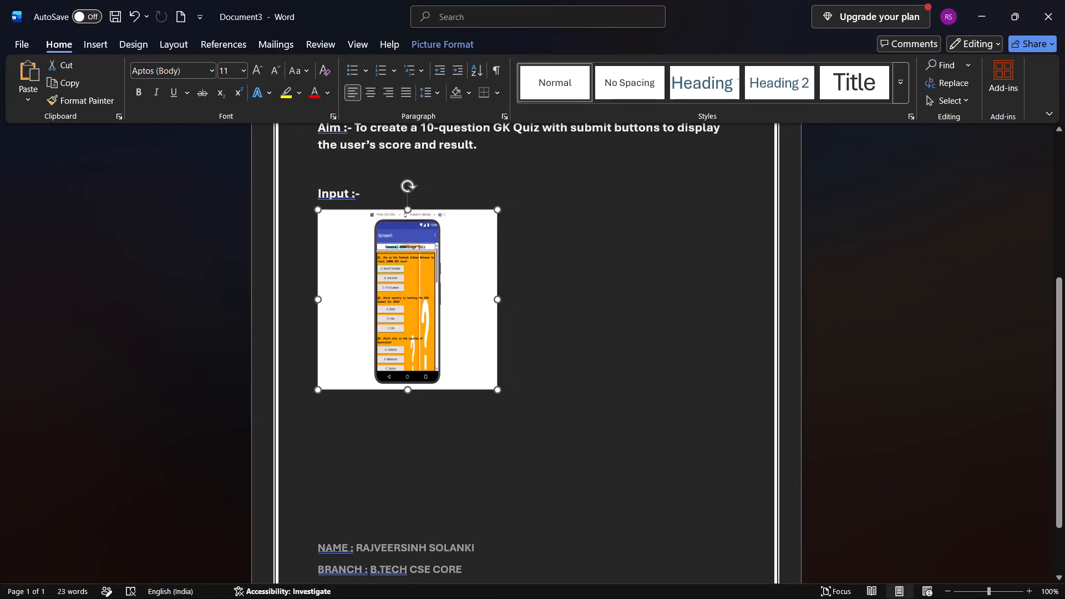
left_click_drag(497, 299, 512, 299)
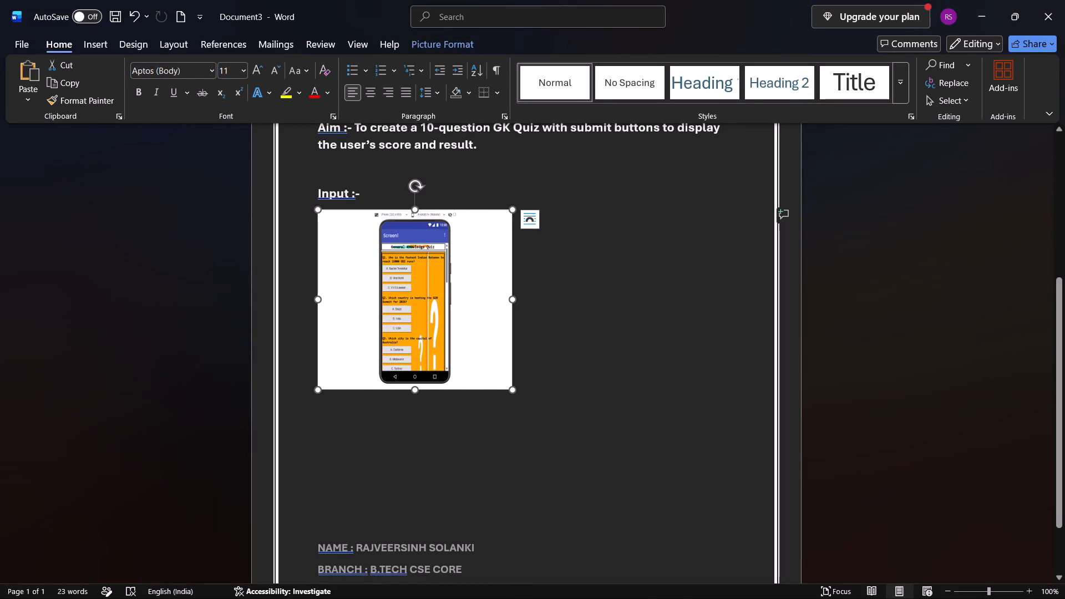
left_click_drag(416, 387, 413, 404)
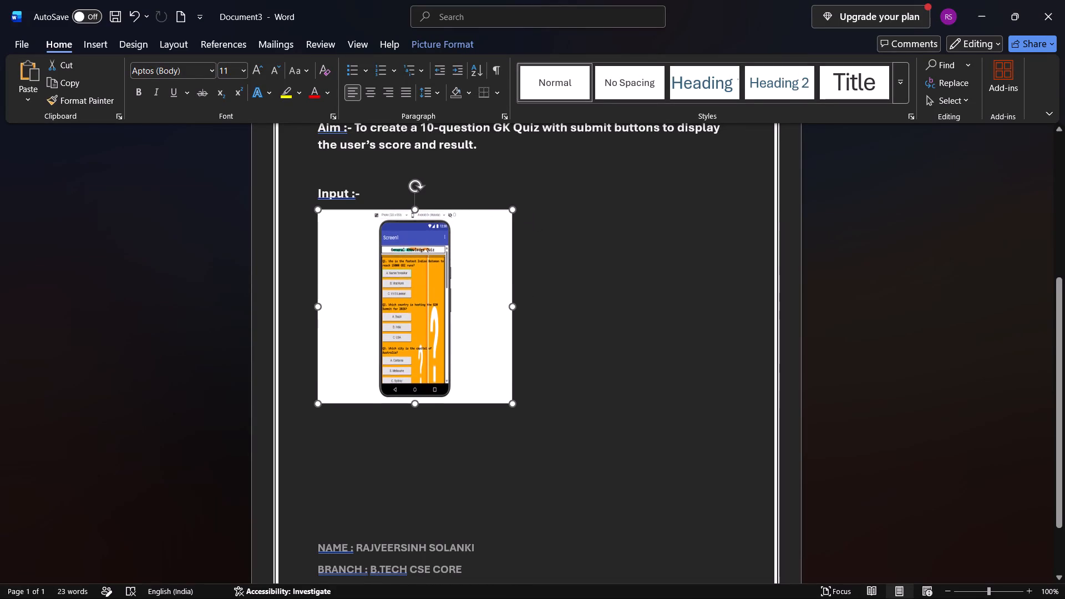
left_click_drag(413, 404, 412, 412)
left_click_drag(417, 413, 420, 381)
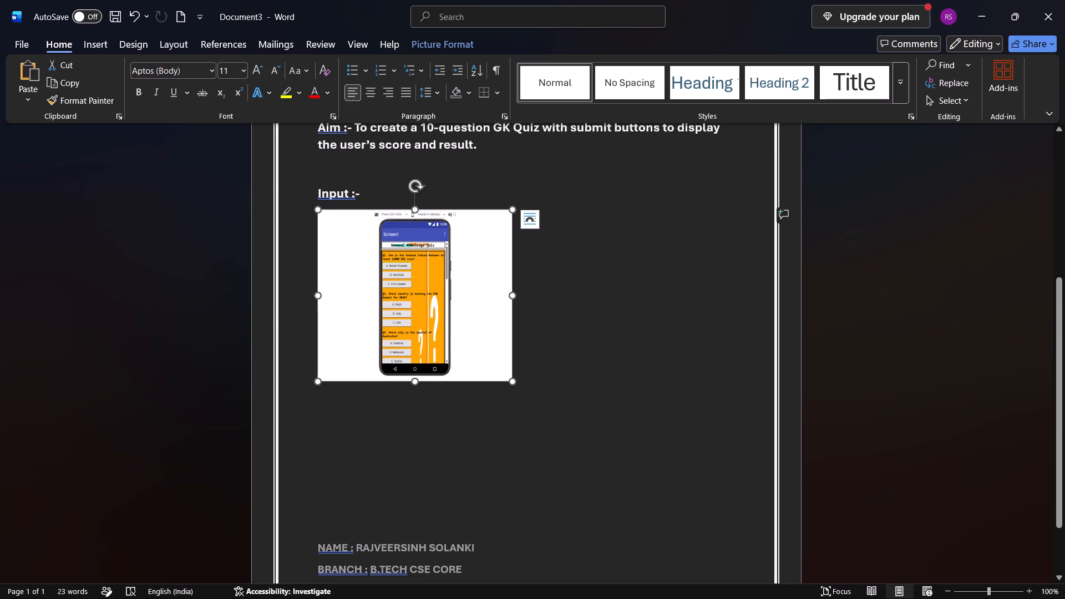
scroll(428, 331, "up", 7, "ctrl")
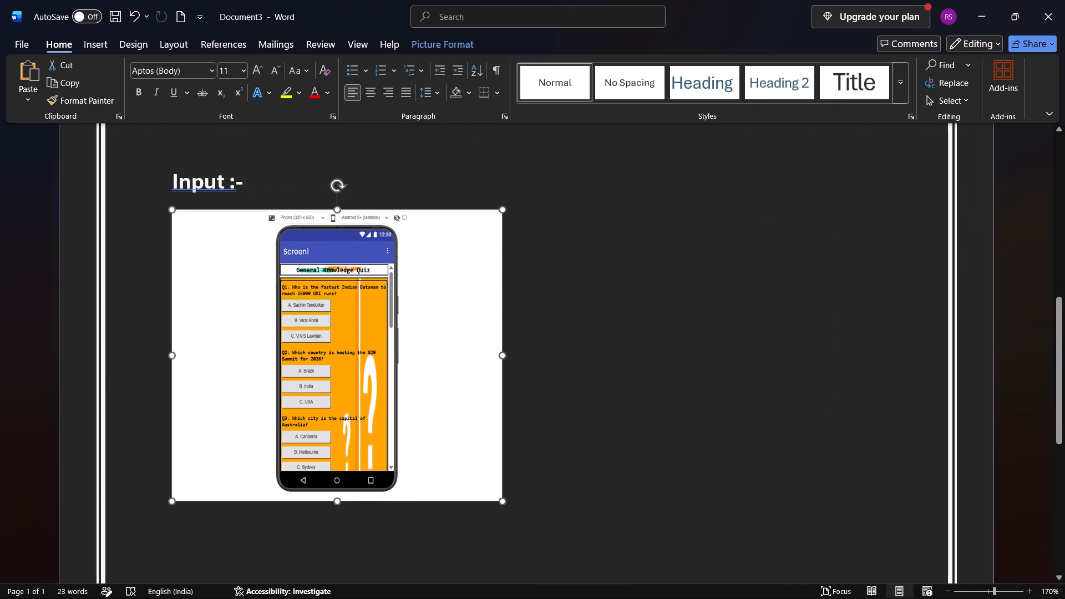
scroll(428, 331, "down", 7, "ctrl")
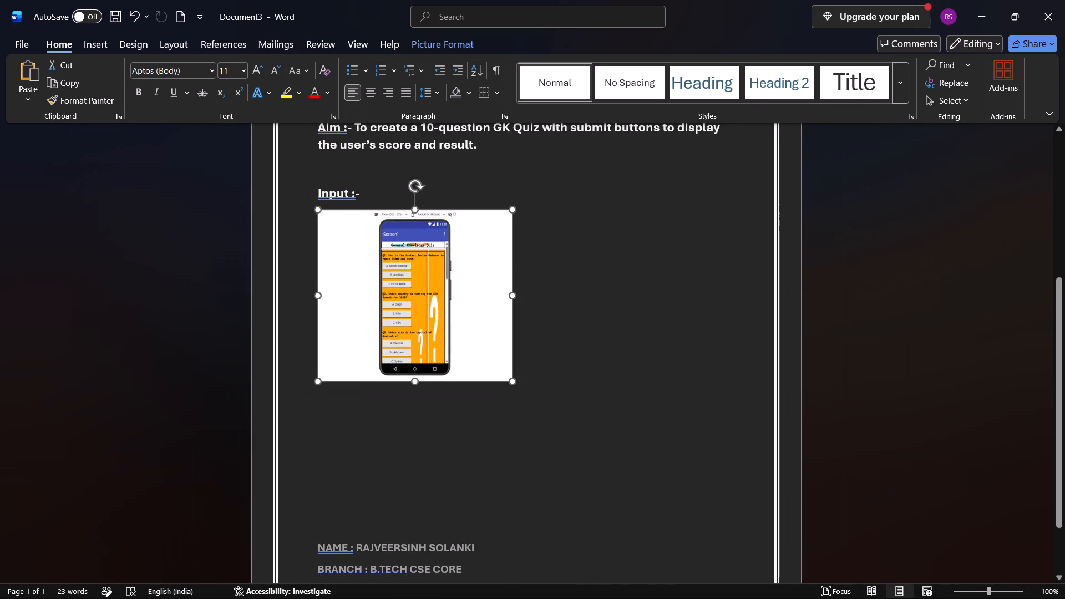
left_click(608, 311)
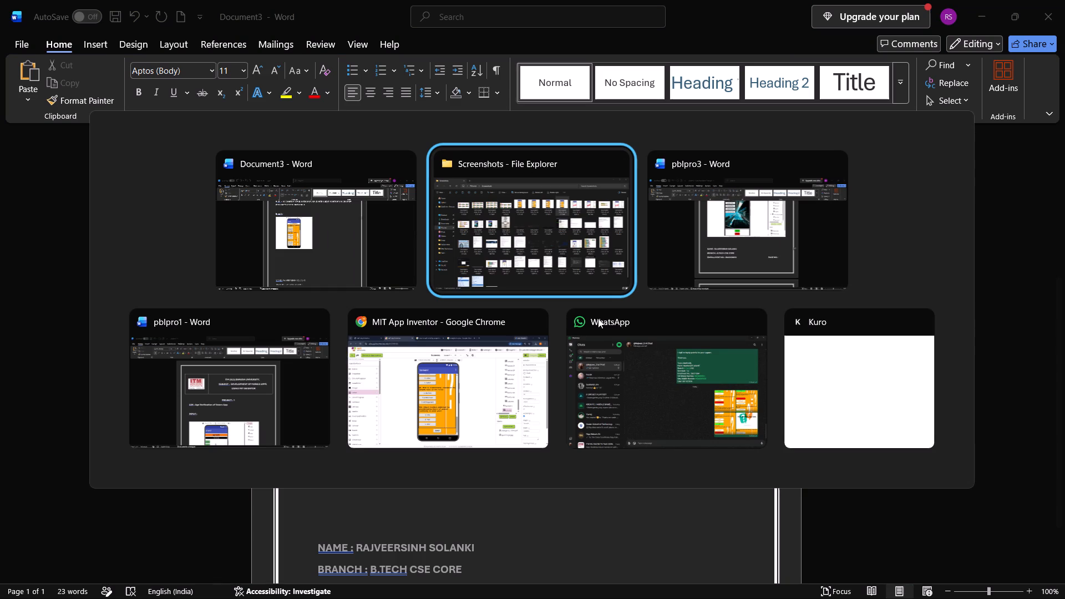
right_click(612, 154)
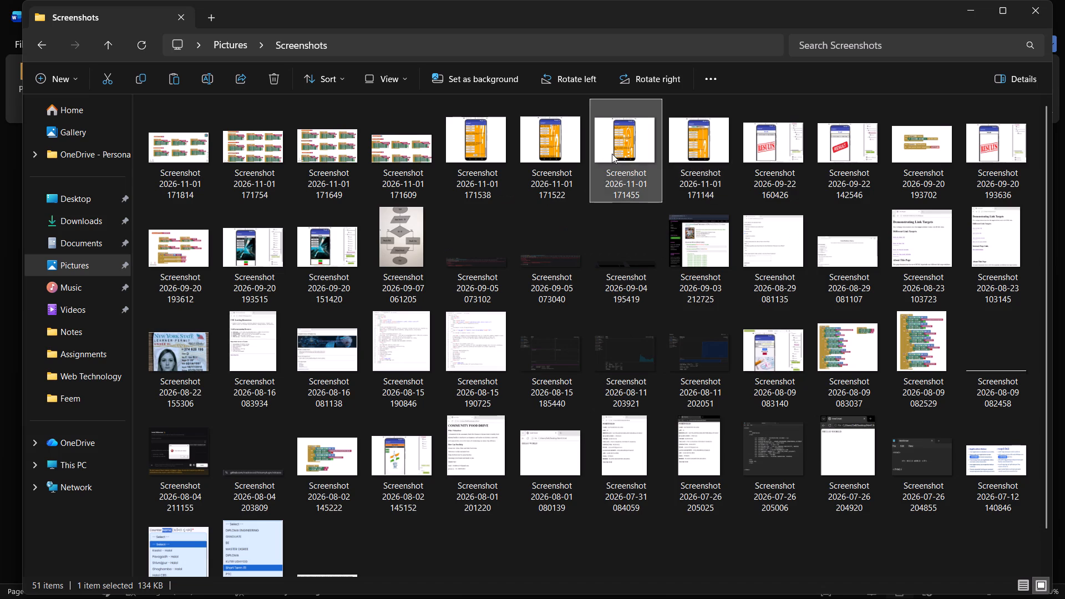
left_click(687, 31)
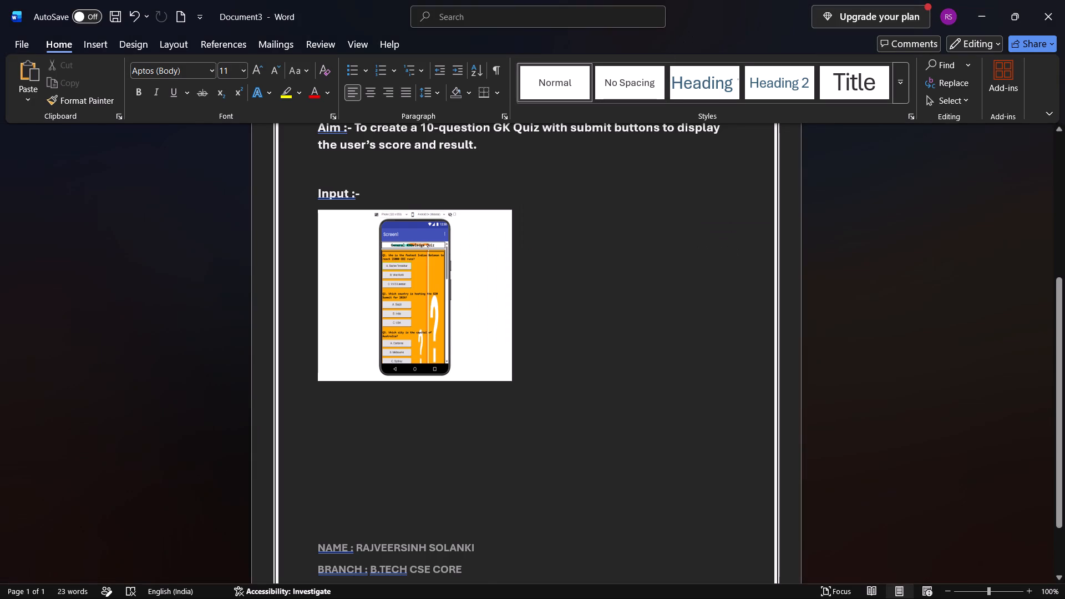
left_click(648, 262)
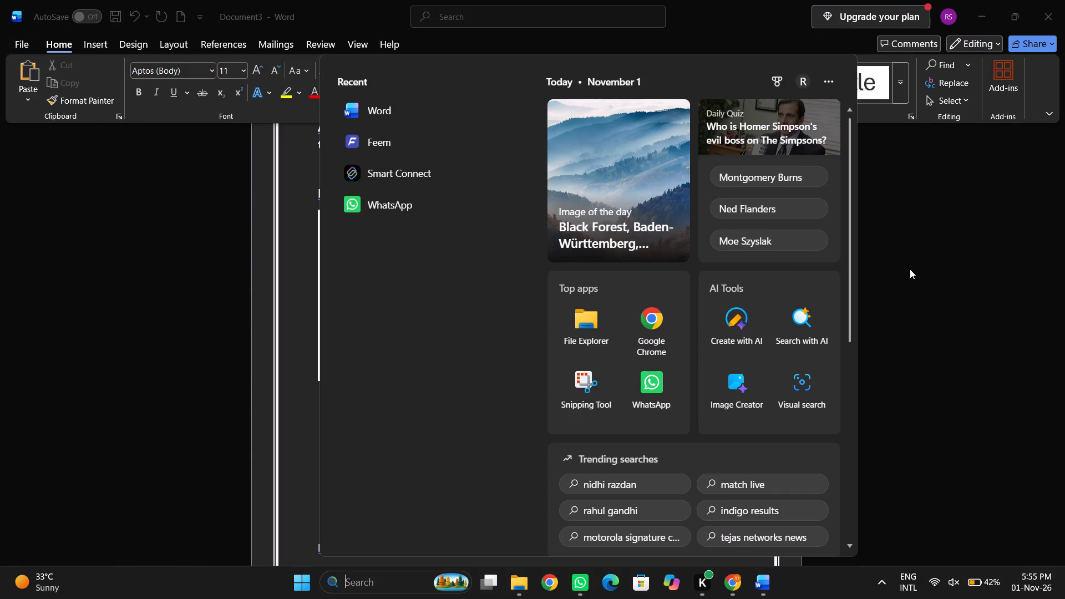
left_click_drag(910, 269, 643, 310)
right_click(643, 310)
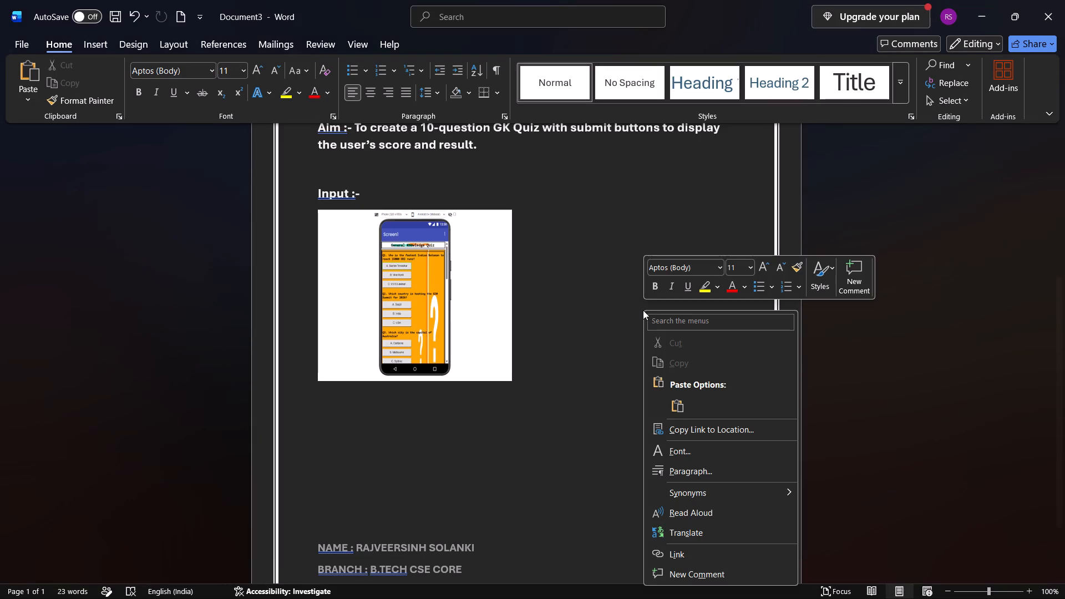
left_click(591, 262)
right_click(591, 262)
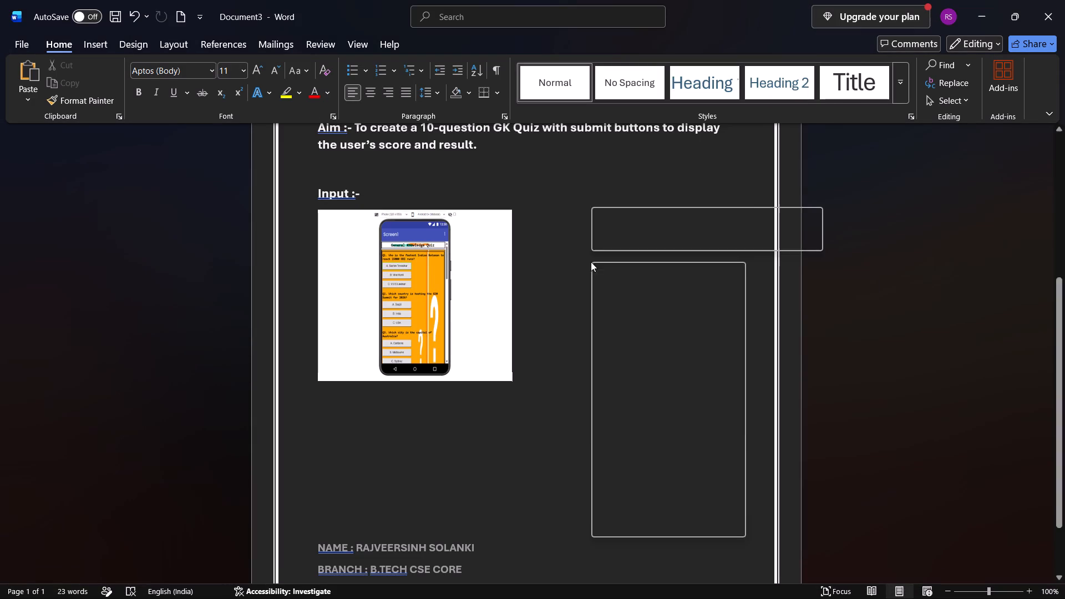
left_click(582, 311)
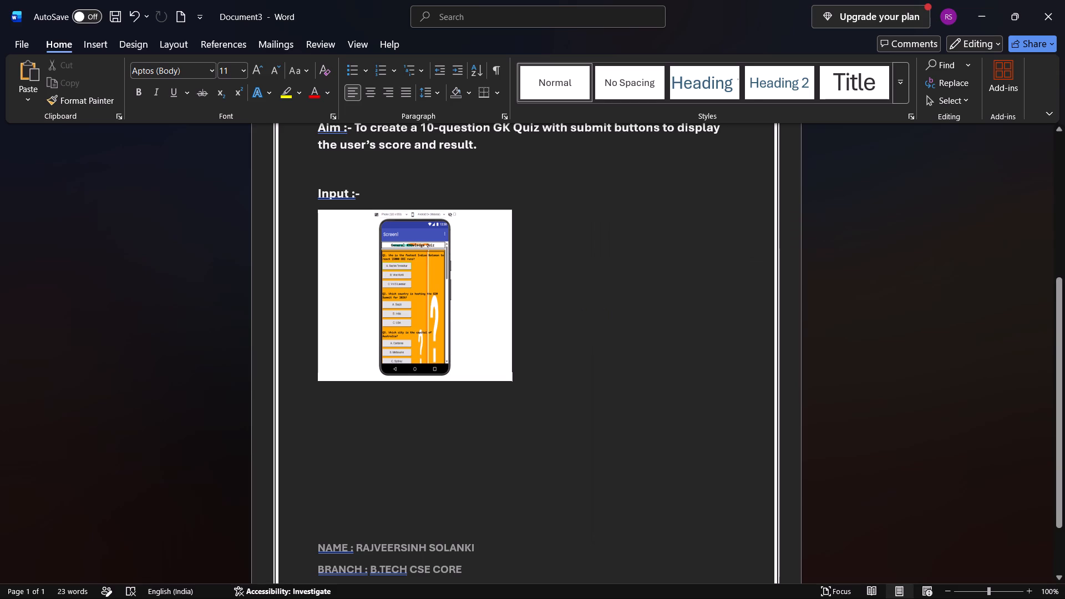
key("ctrl+v")
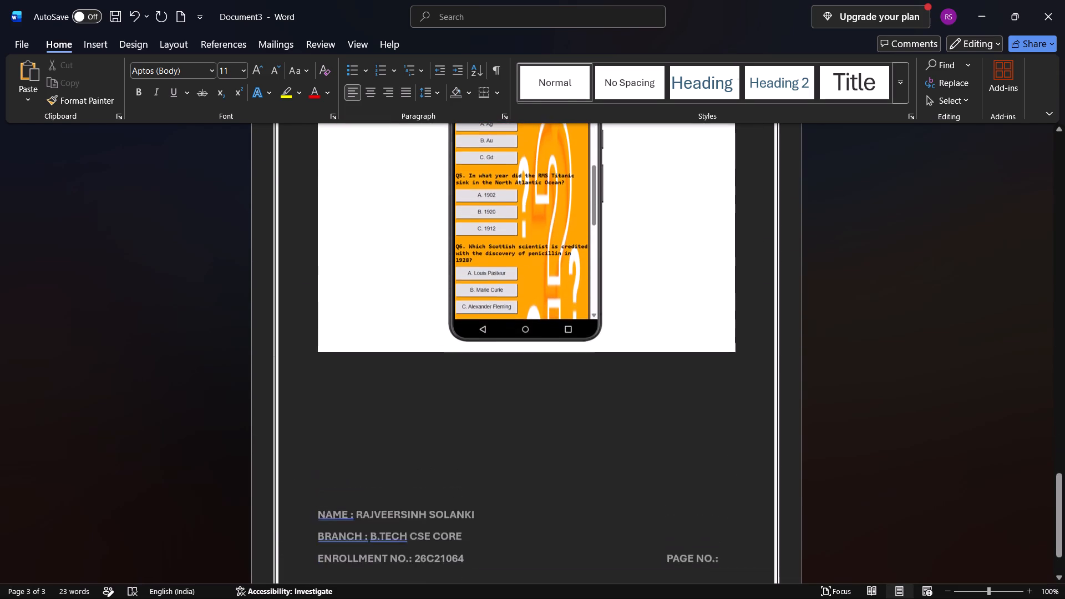
Shrink the second quiz screenshot so it fits beside the first at about the same height and slightly narrower.
left_click(582, 311)
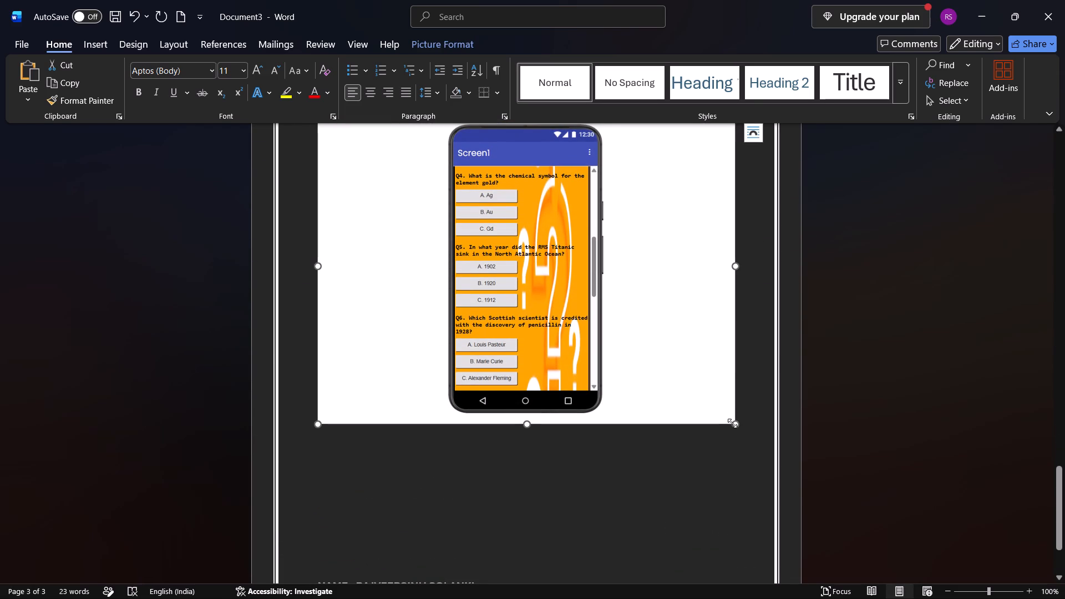
left_click_drag(736, 425, 503, 273)
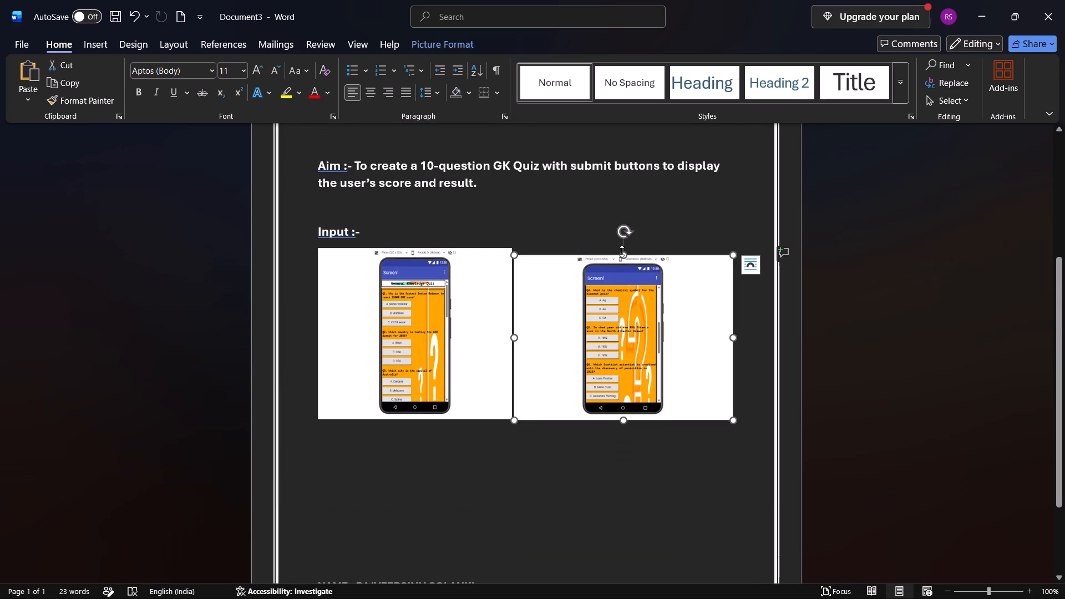
left_click_drag(625, 255, 624, 246)
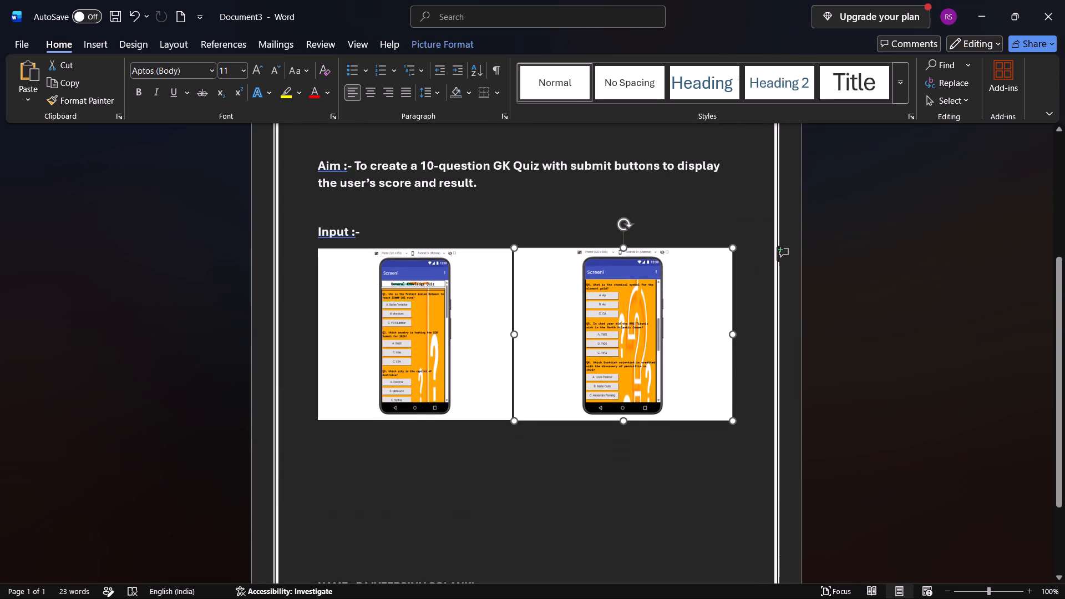
left_click_drag(732, 337, 704, 343)
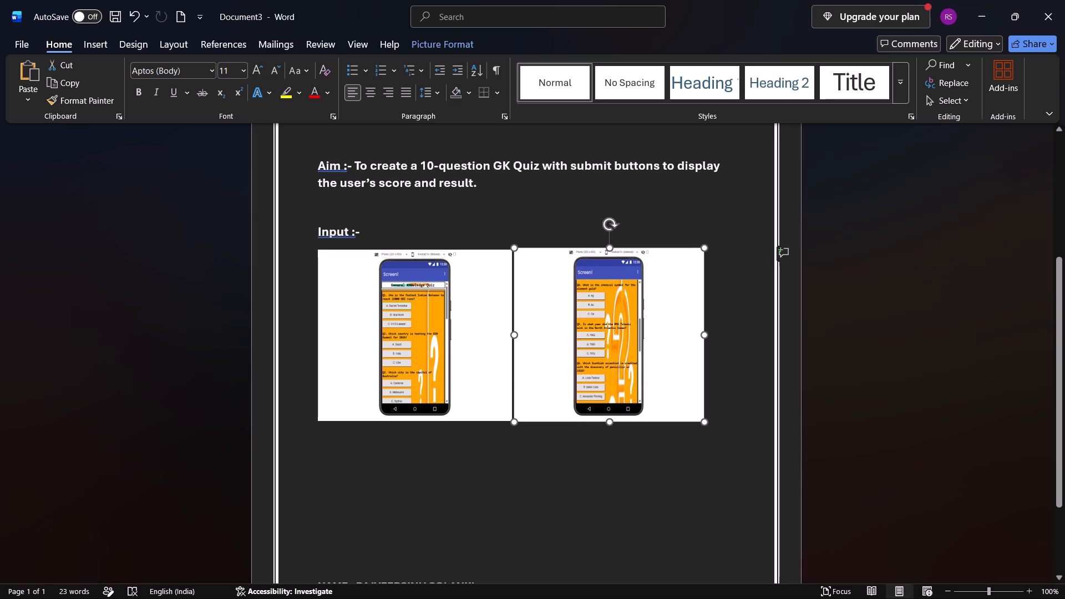
left_click_drag(704, 343, 699, 344)
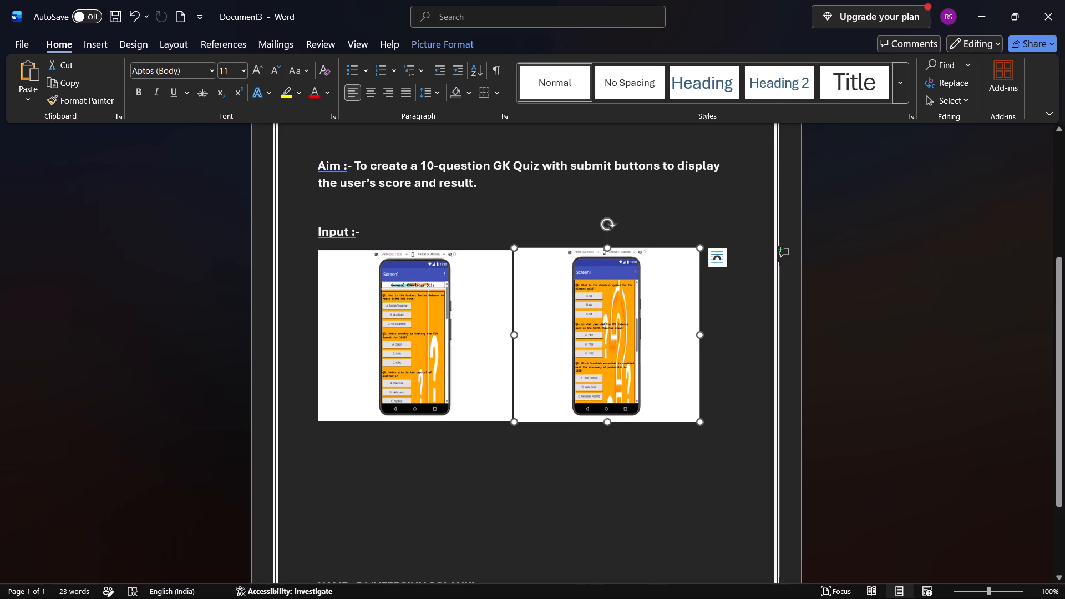
left_click(702, 248)
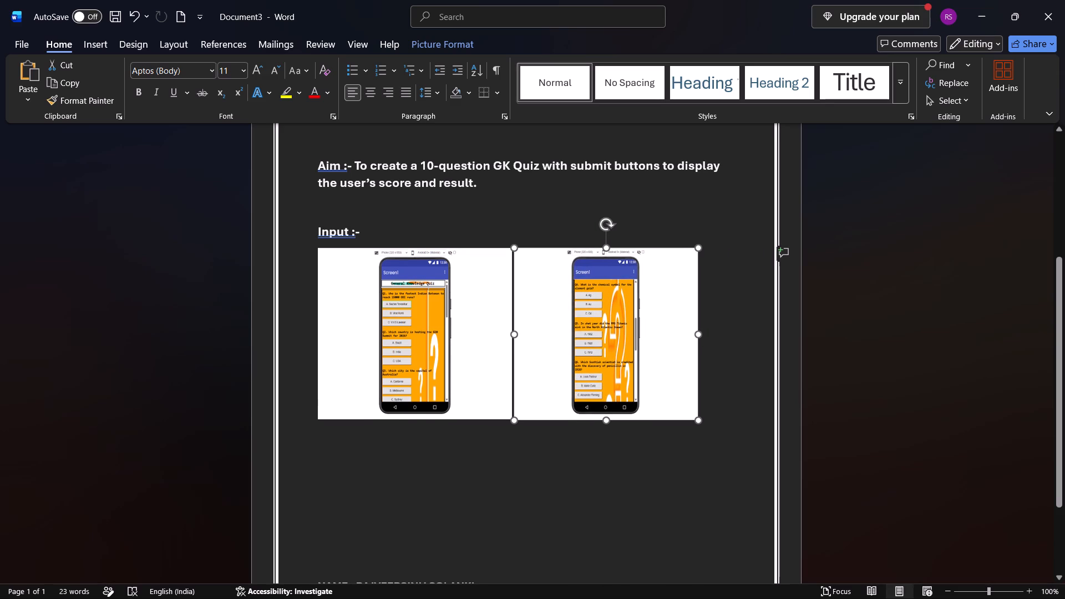
Insert a space between the two quiz screenshots to widen the gap separating them.
left_click(758, 354)
key("Left")
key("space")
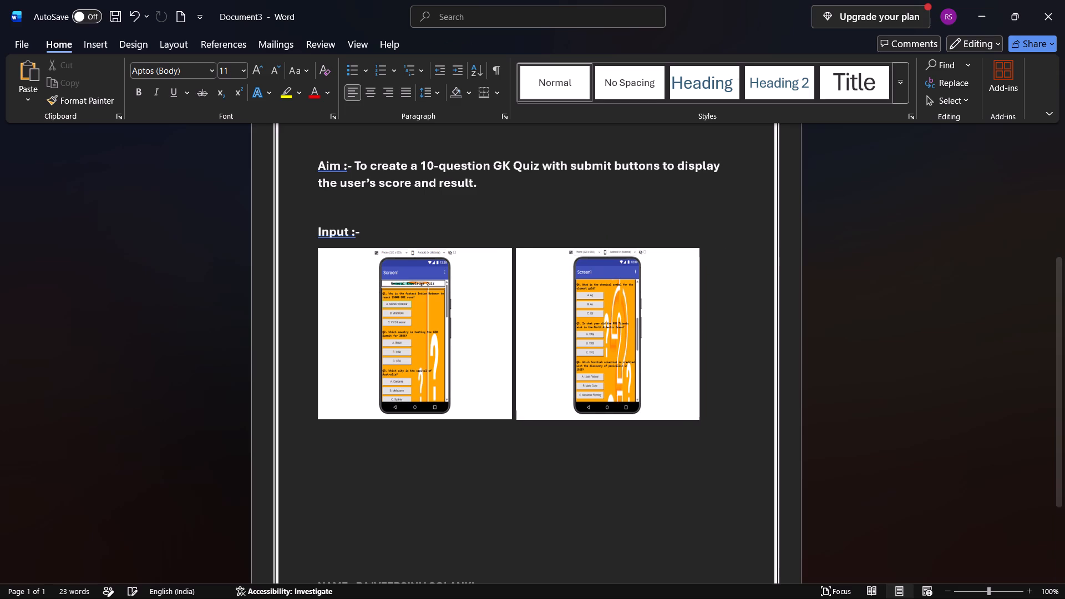
Insert several more spaces between the two quiz screenshots to widen the gap separating them.
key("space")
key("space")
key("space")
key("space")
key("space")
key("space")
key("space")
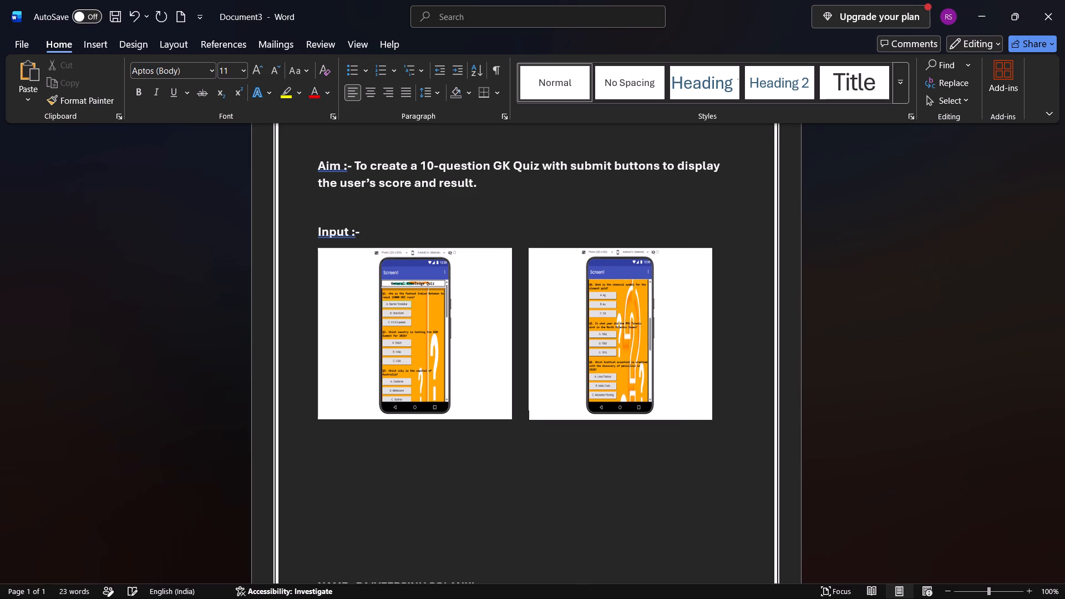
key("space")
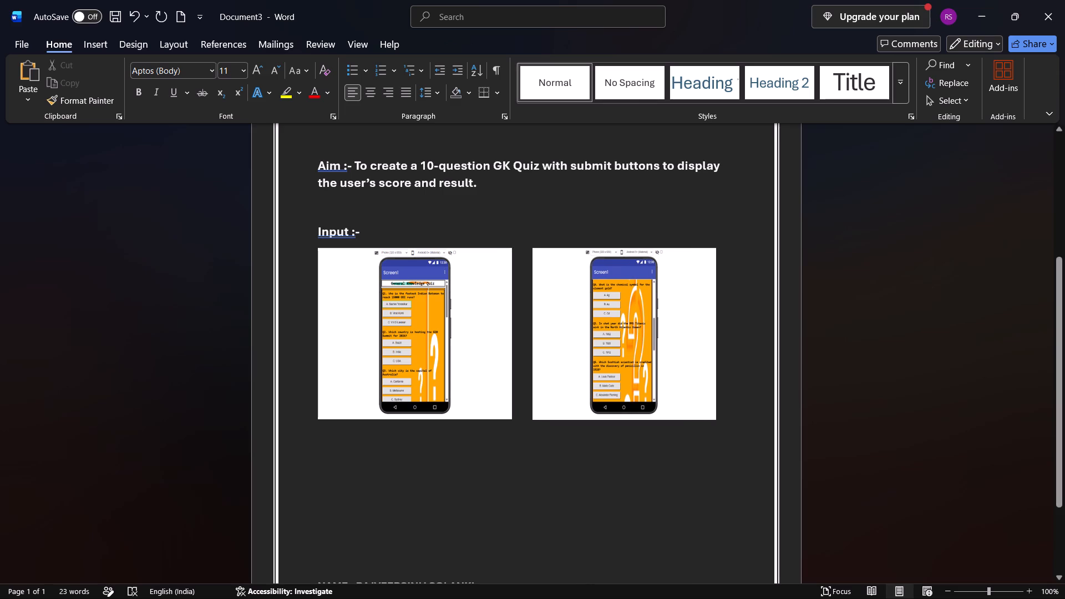
scroll(642, 435, "down", 1)
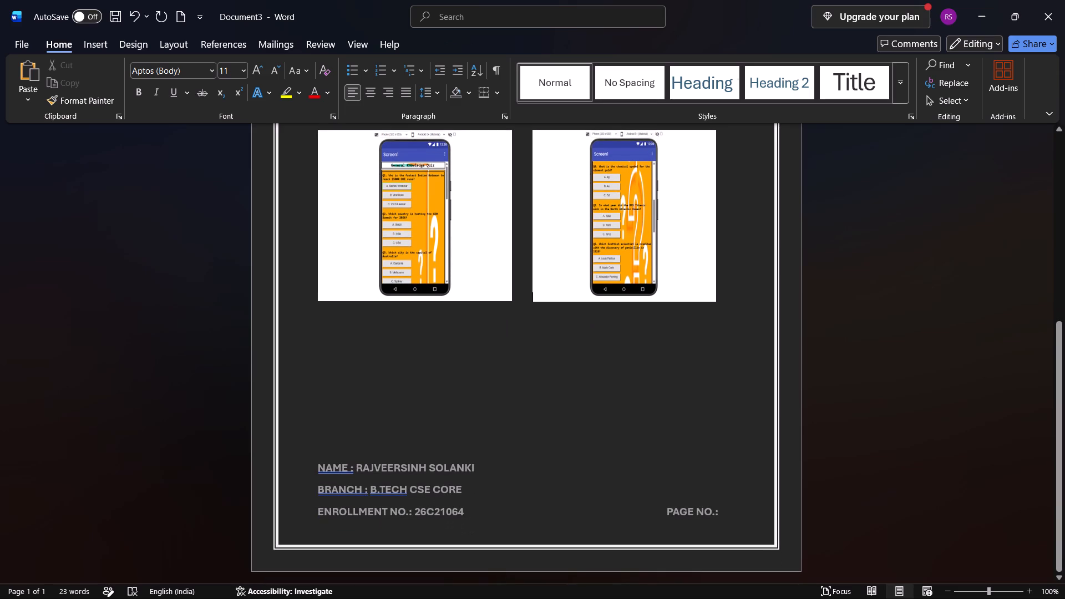
scroll(642, 435, "right", 2)
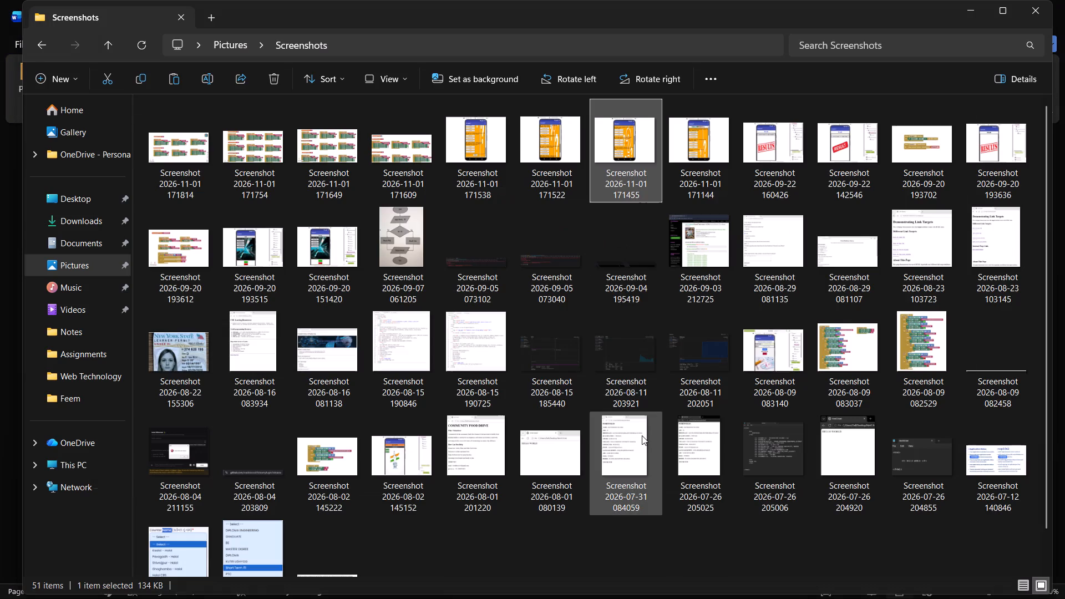
double_click(549, 155)
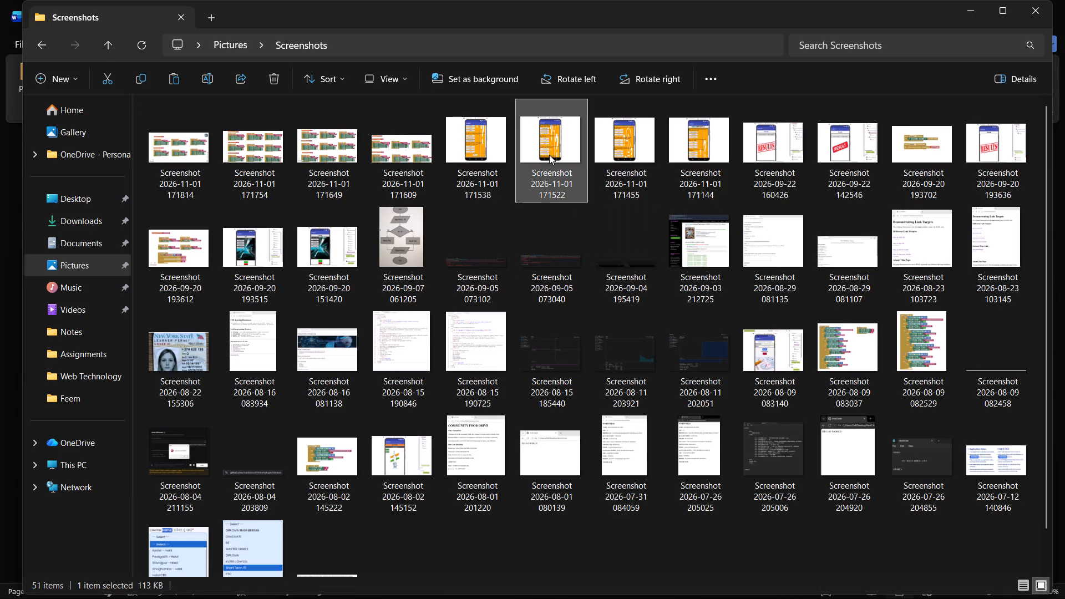
right_click(549, 155)
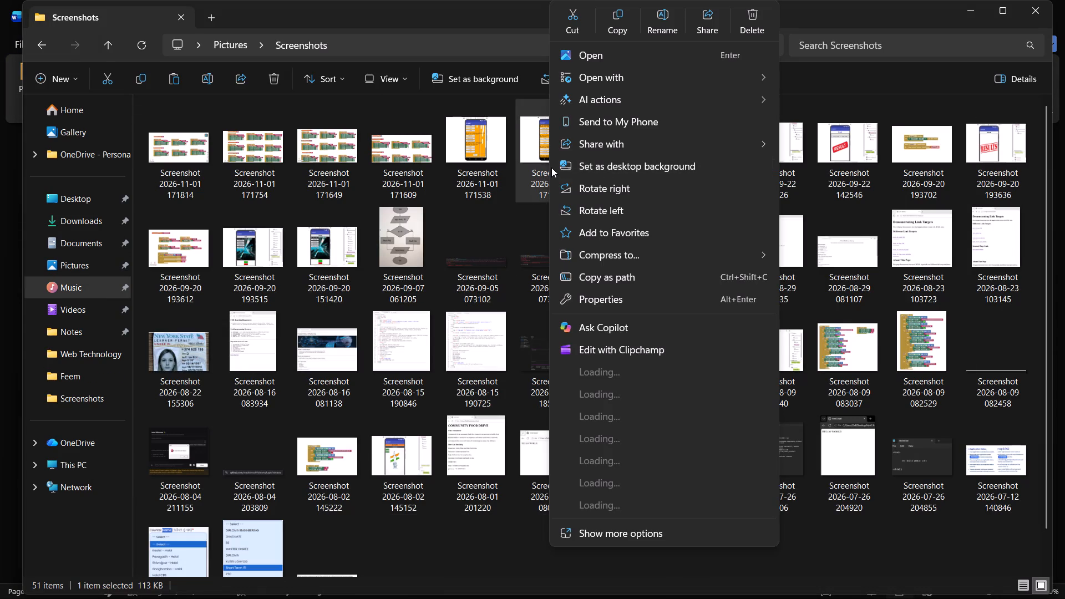
left_click(617, 28)
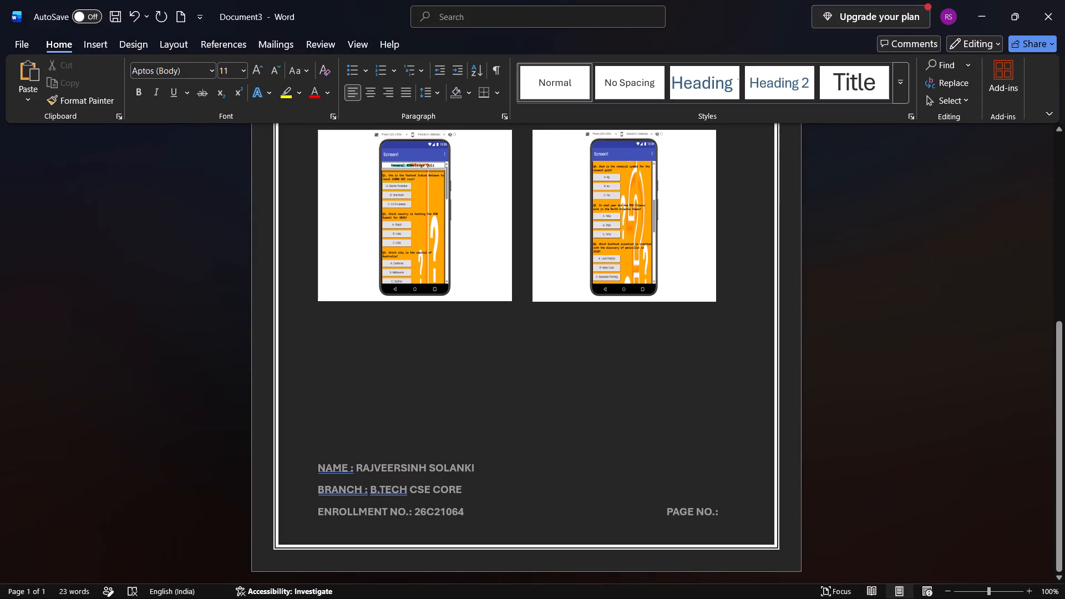
right_click(597, 319)
left_click(554, 338)
key("Right")
key("Return")
key("ctrl+v")
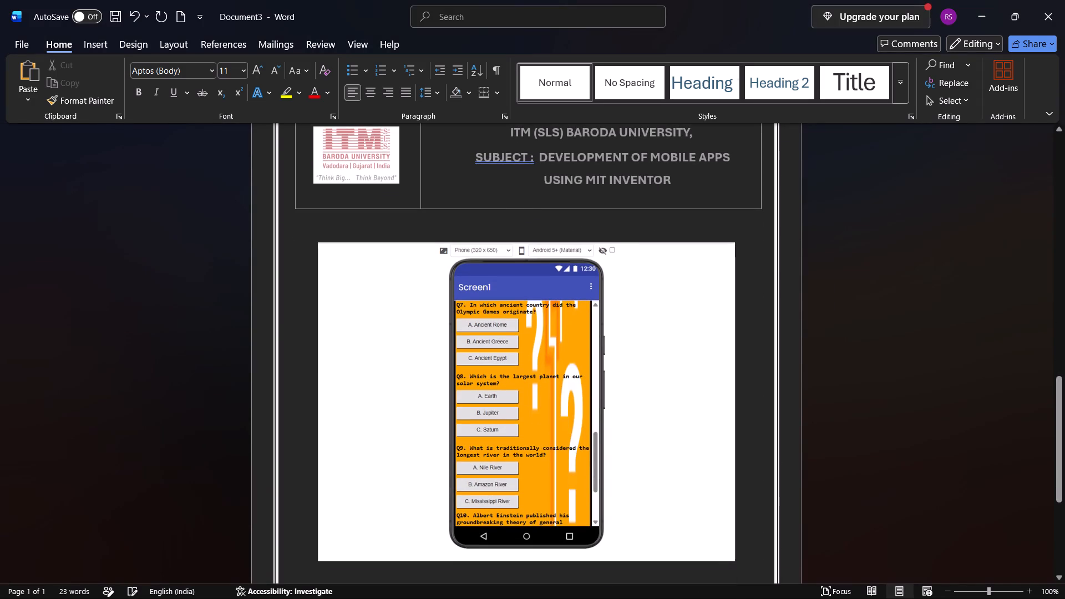
Shrink the third quiz screenshot proportionally to under half the text width so it fits on page one beneath the first screenshot.
scroll(691, 468, "down", 1)
left_click(686, 316)
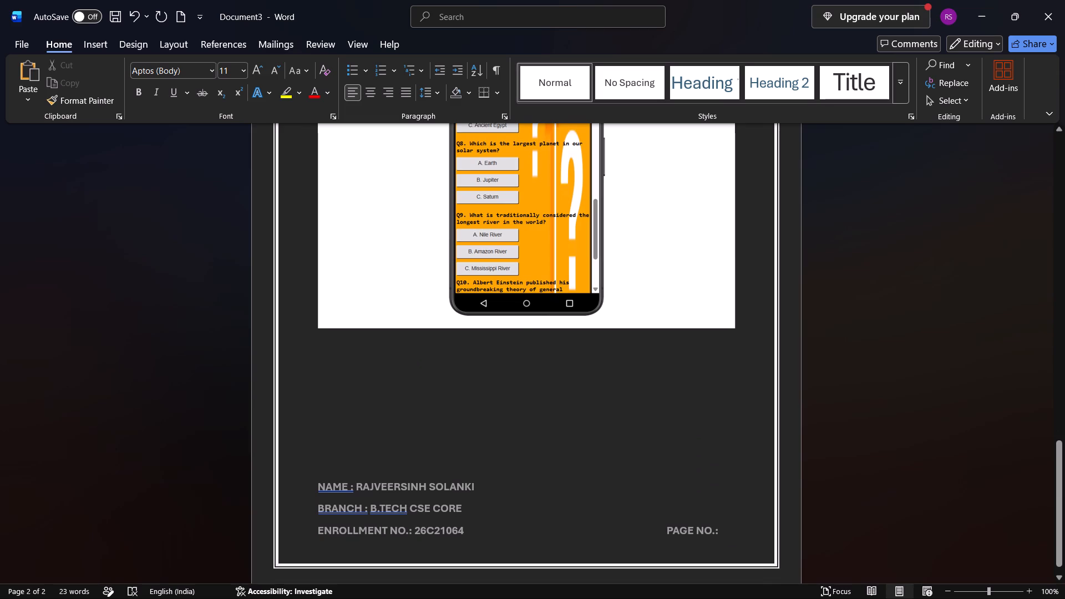
left_click_drag(740, 328, 561, 237)
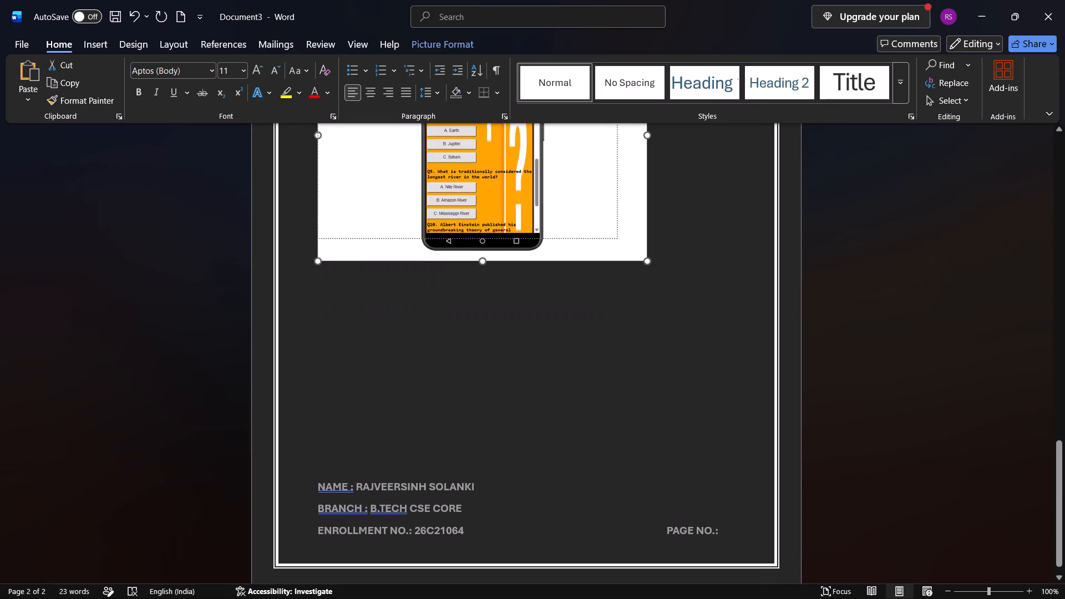
left_click_drag(561, 237, 515, 122)
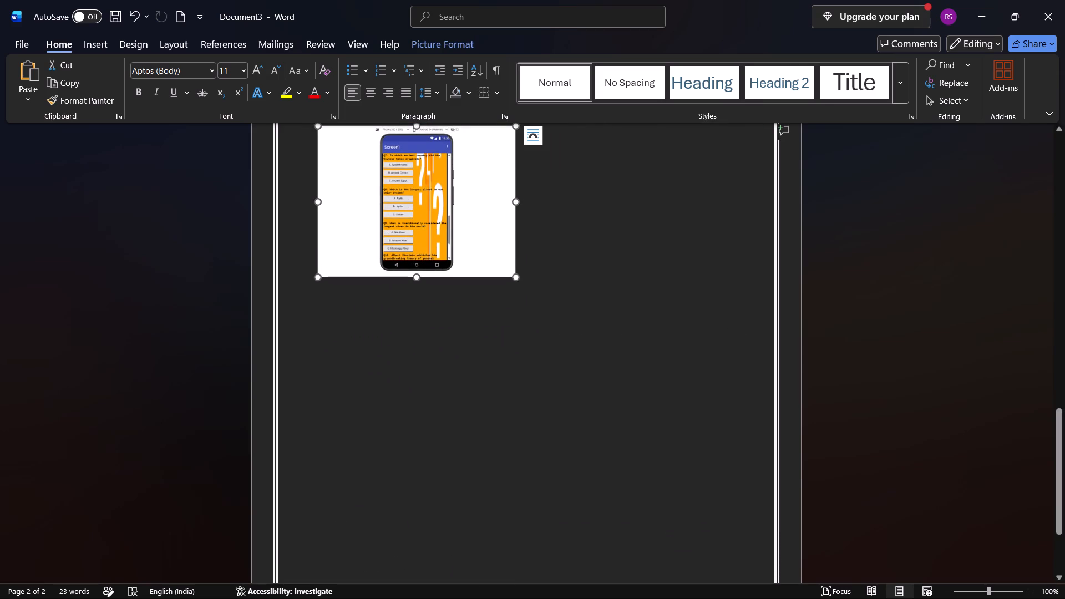
left_click_drag(518, 277, 494, 255)
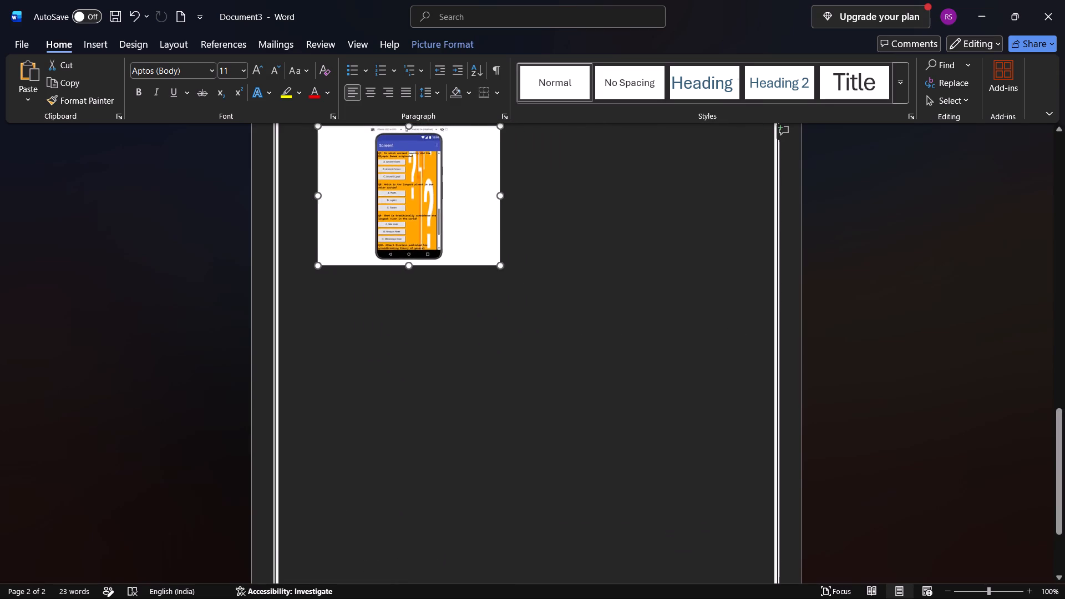
left_click_drag(494, 255, 492, 253)
scroll(561, 442, "down", 1)
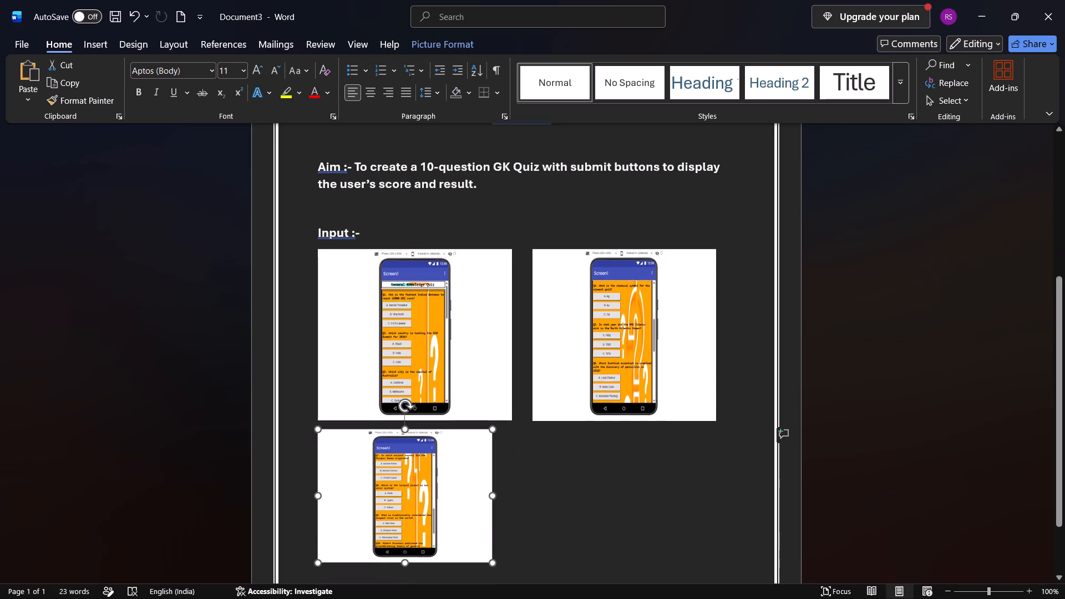
scroll(561, 442, "down", 1)
Enlarge the third quiz screenshot to about 2.92 inches wide, matching the one above it, and about 2.13 inches high.
left_click_drag(500, 447, 505, 450)
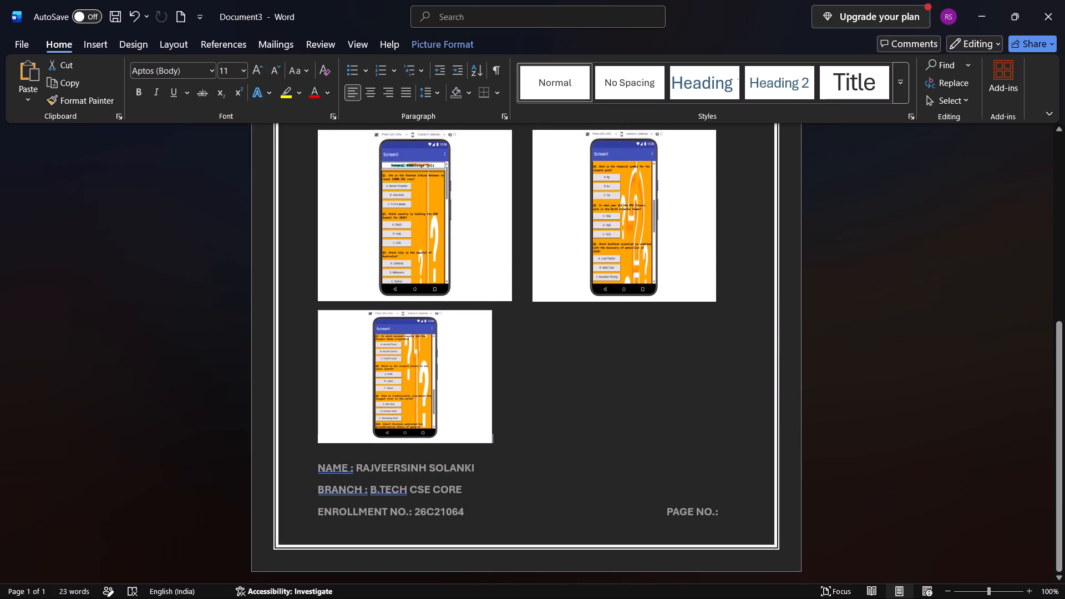
left_click_drag(505, 450, 509, 453)
left_click(486, 441)
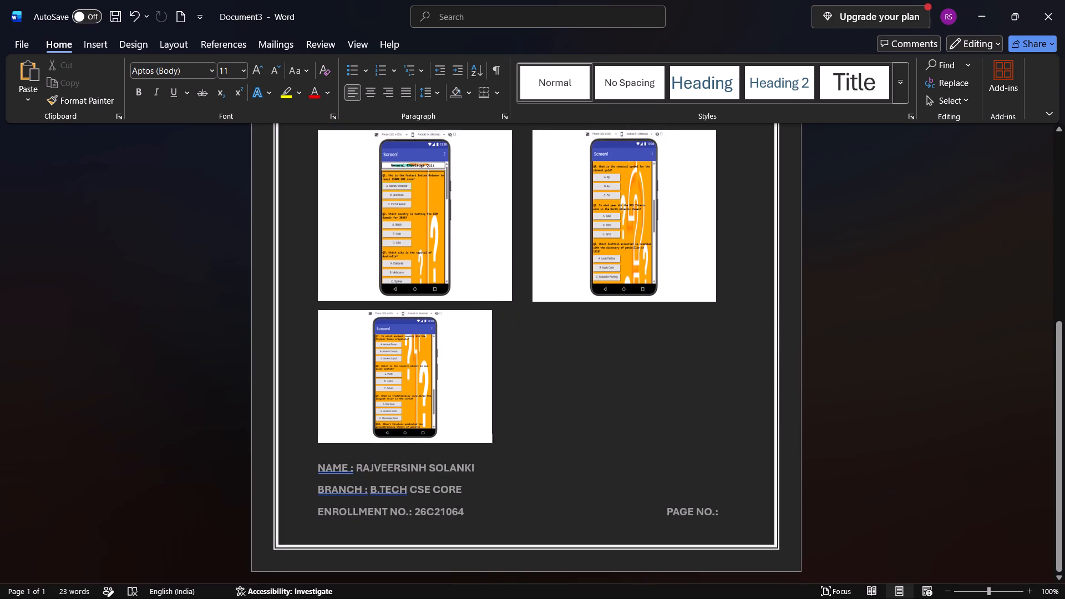
left_click(491, 446)
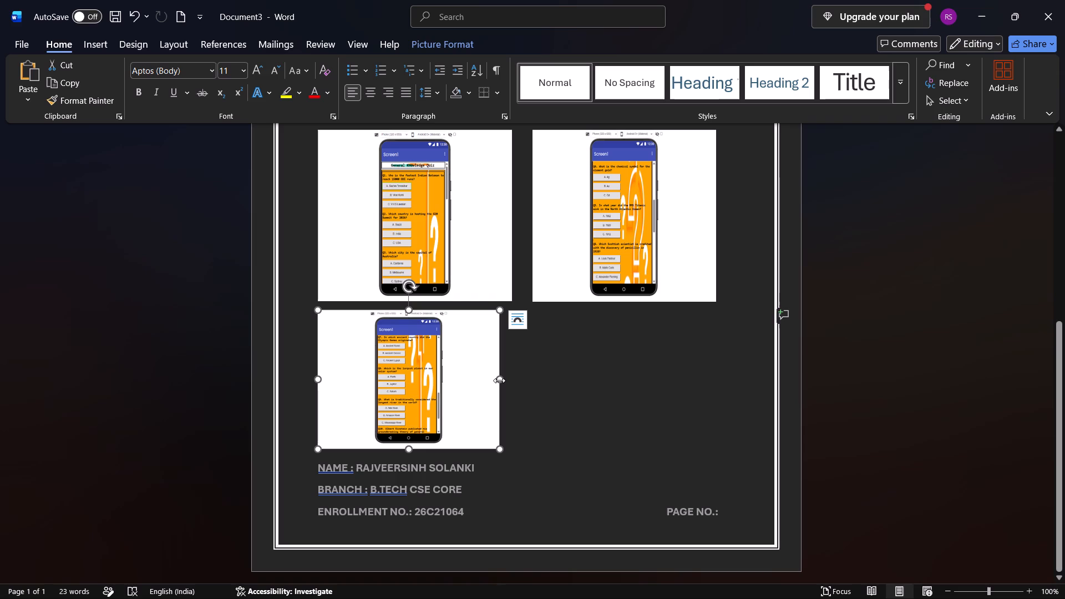
left_click_drag(499, 380, 510, 380)
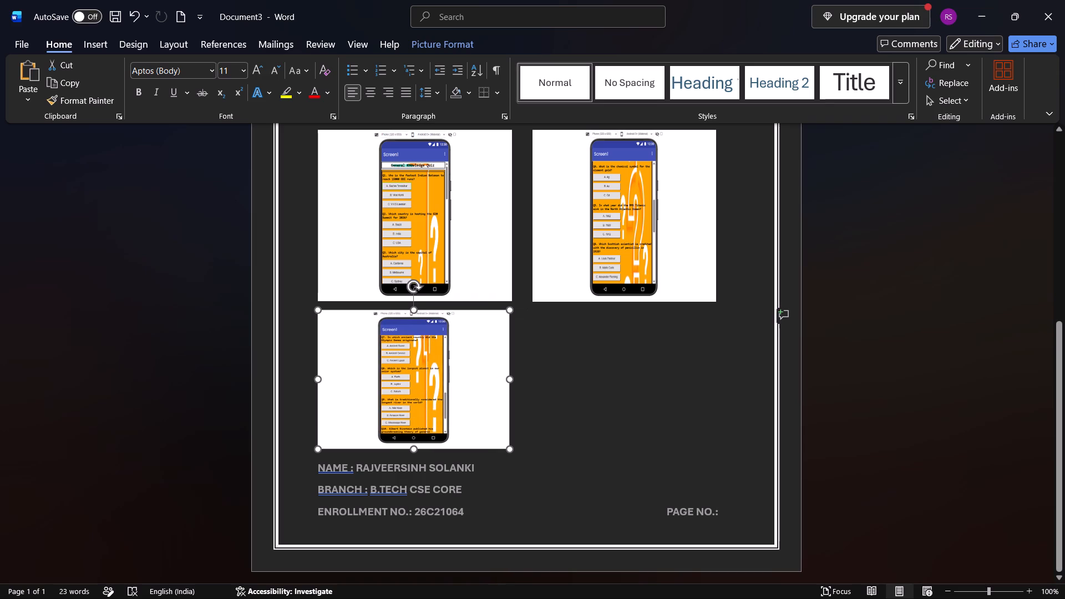
left_click_drag(510, 380, 511, 380)
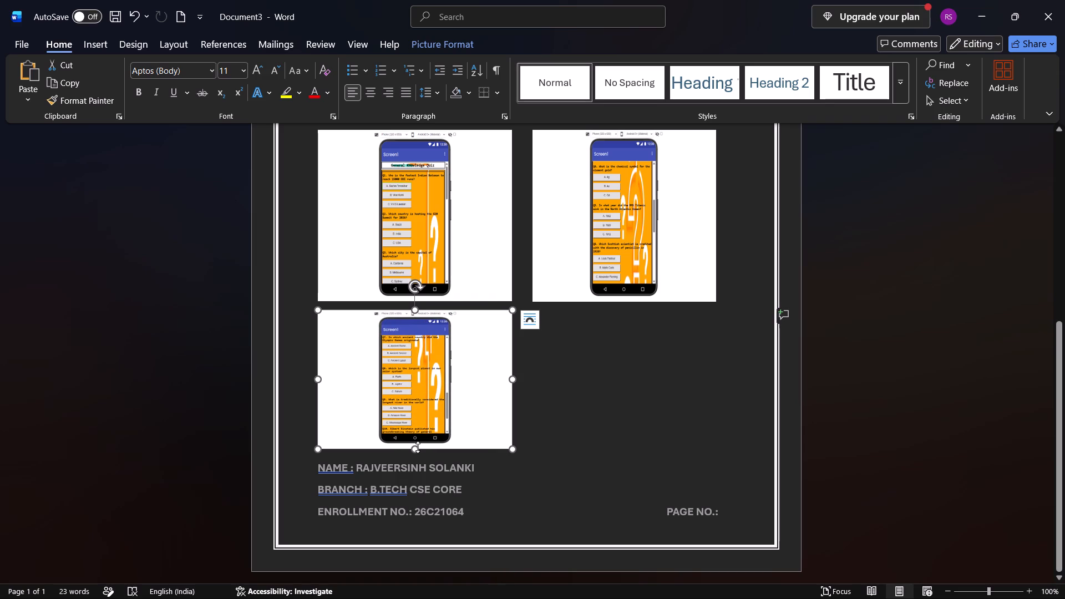
left_click(418, 447)
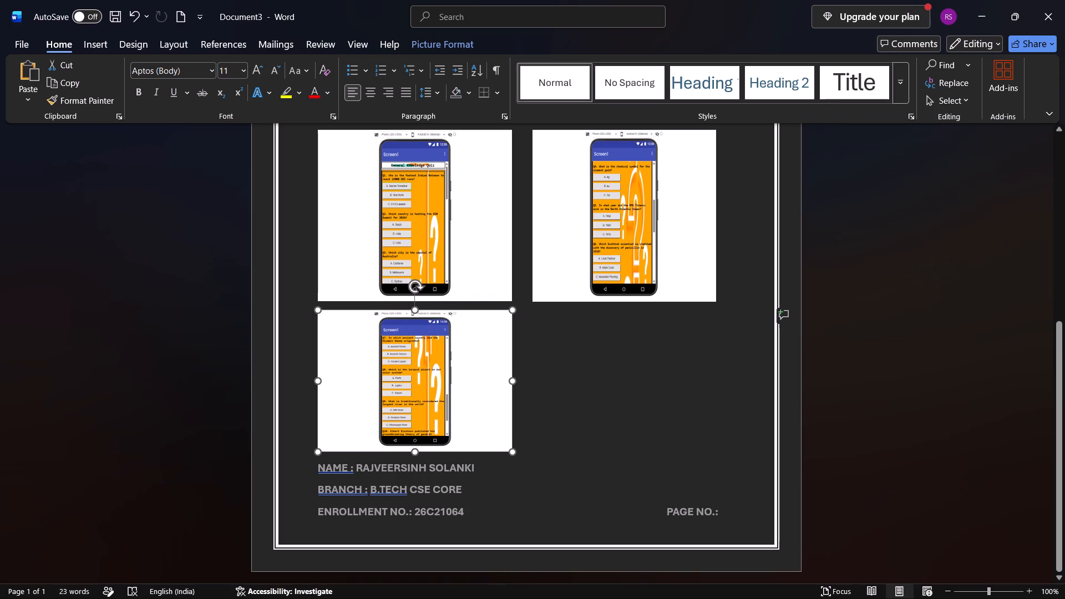
left_click(414, 454)
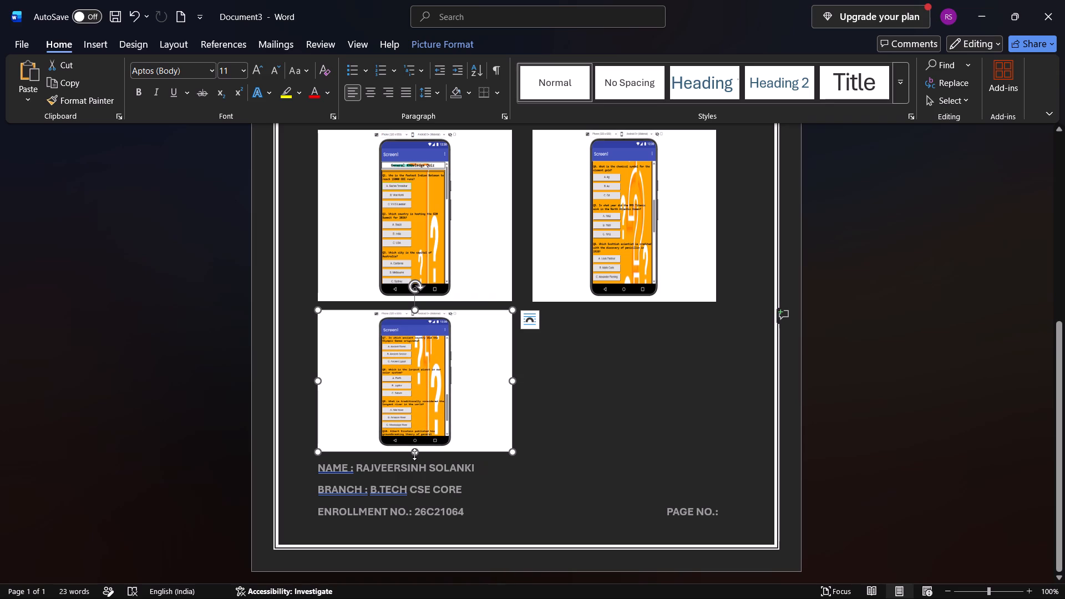
Reduce the heights of the first and second quiz screenshots slightly and equally, keeping their widths, to free room on page one.
left_click(407, 281)
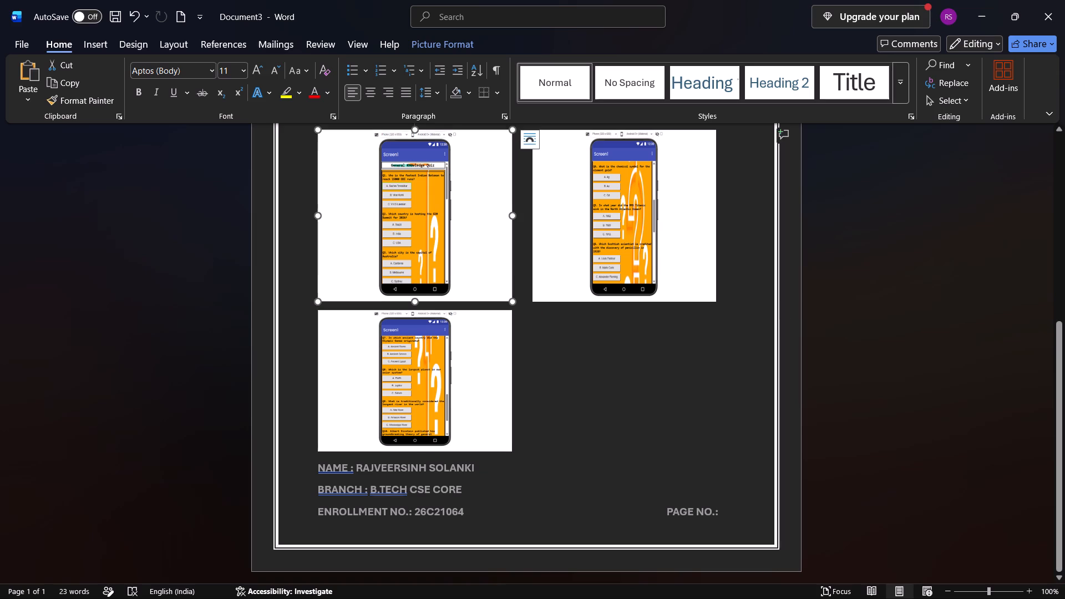
left_click_drag(417, 302, 415, 295)
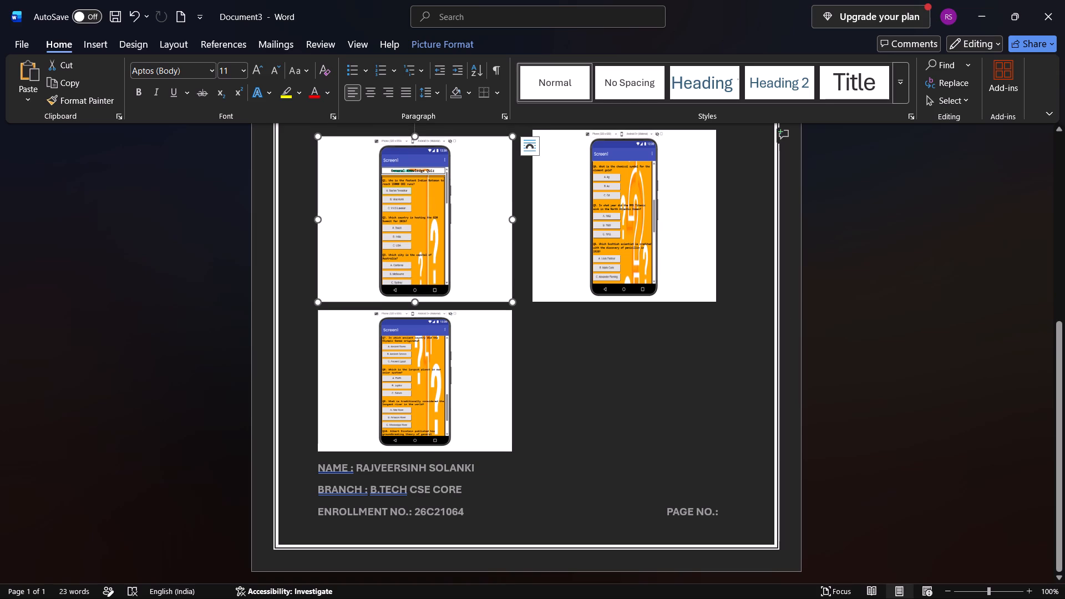
left_click(586, 435)
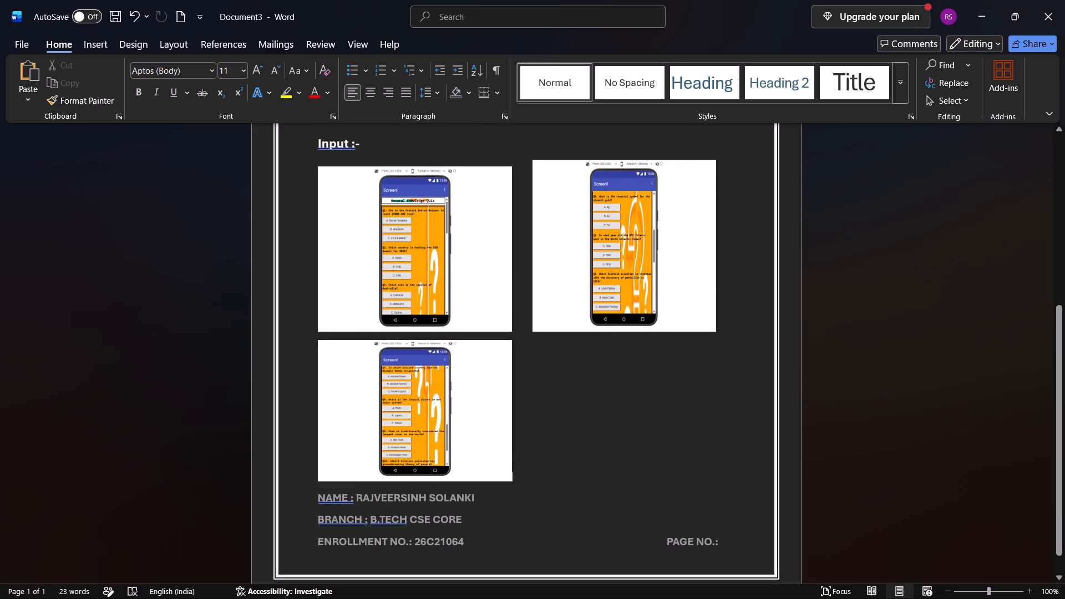
left_click(602, 293)
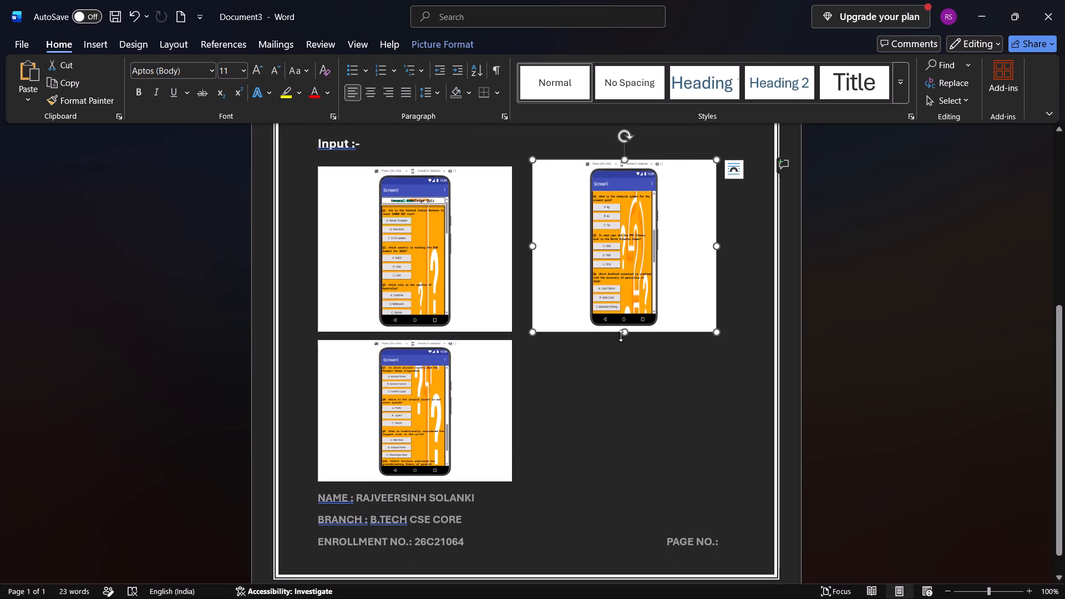
left_click_drag(621, 332, 621, 322)
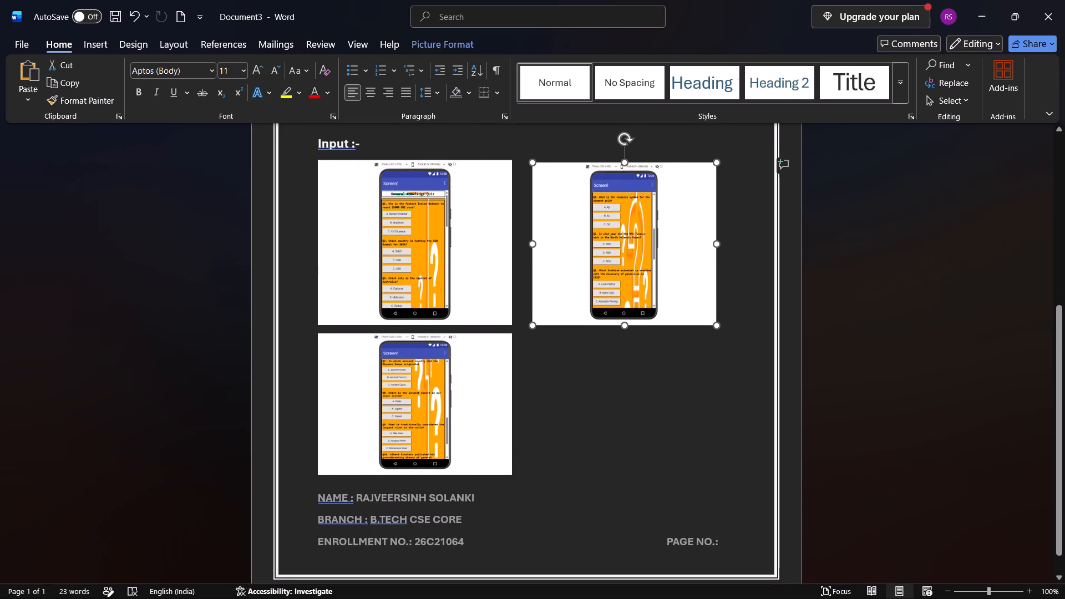
left_click_drag(621, 322, 621, 325)
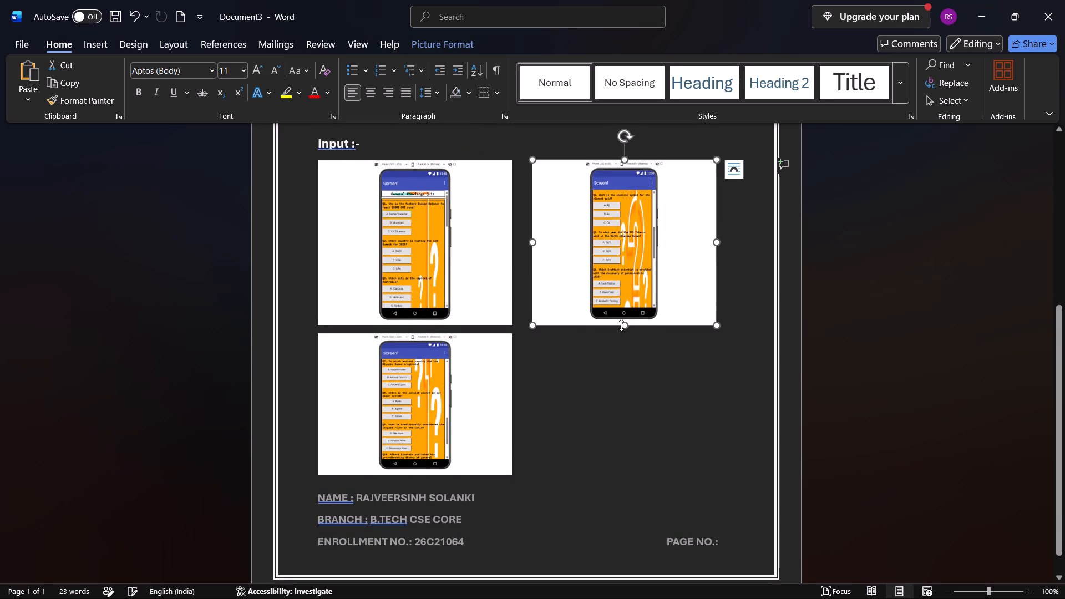
Stretch the third quiz screenshot's height to about 2.26 inches, keeping its width.
left_click(412, 432)
double_click(412, 432)
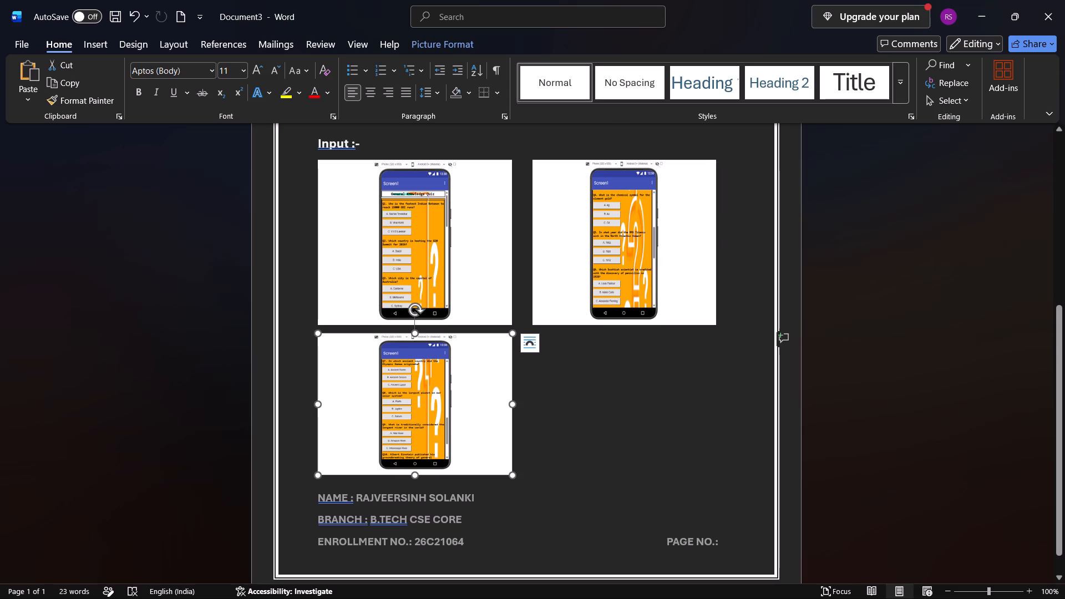
left_click_drag(417, 476, 417, 478)
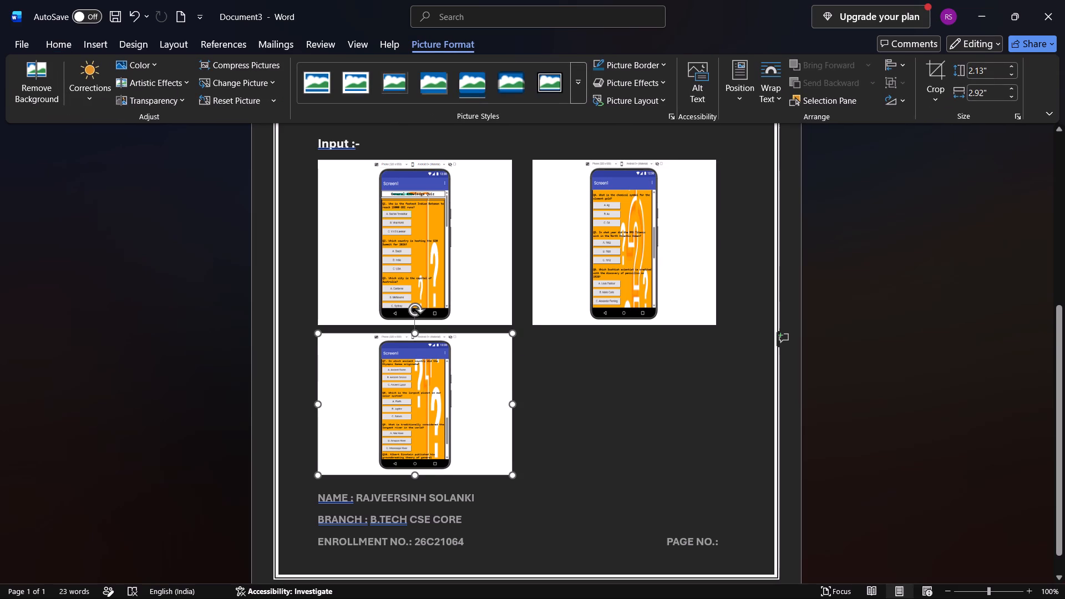
left_click_drag(417, 478, 417, 484)
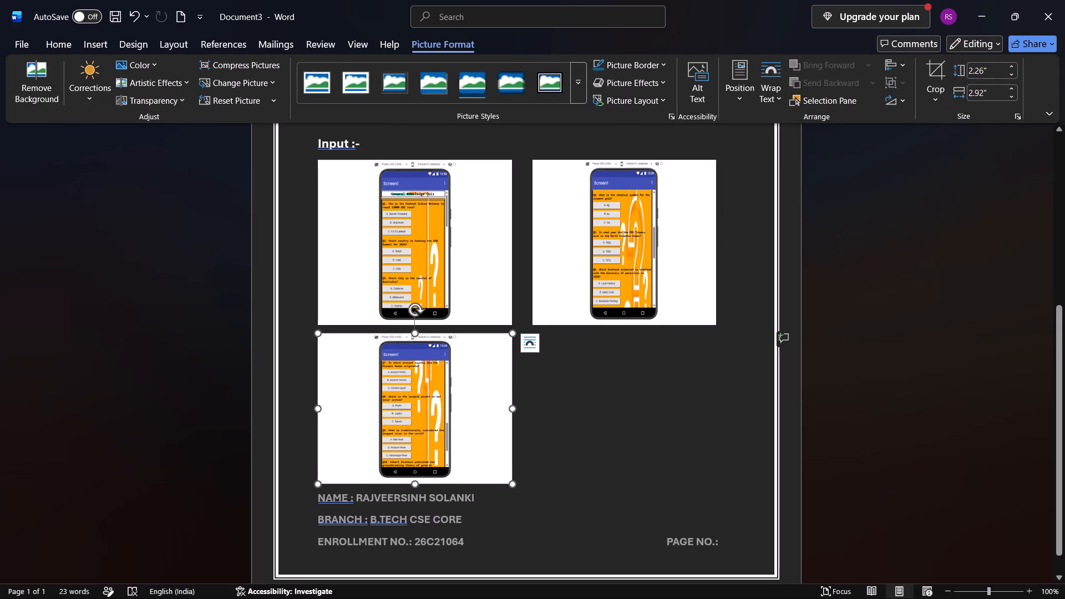
Place the text cursor in the blank area beside the third quiz screenshot.
double_click(580, 454)
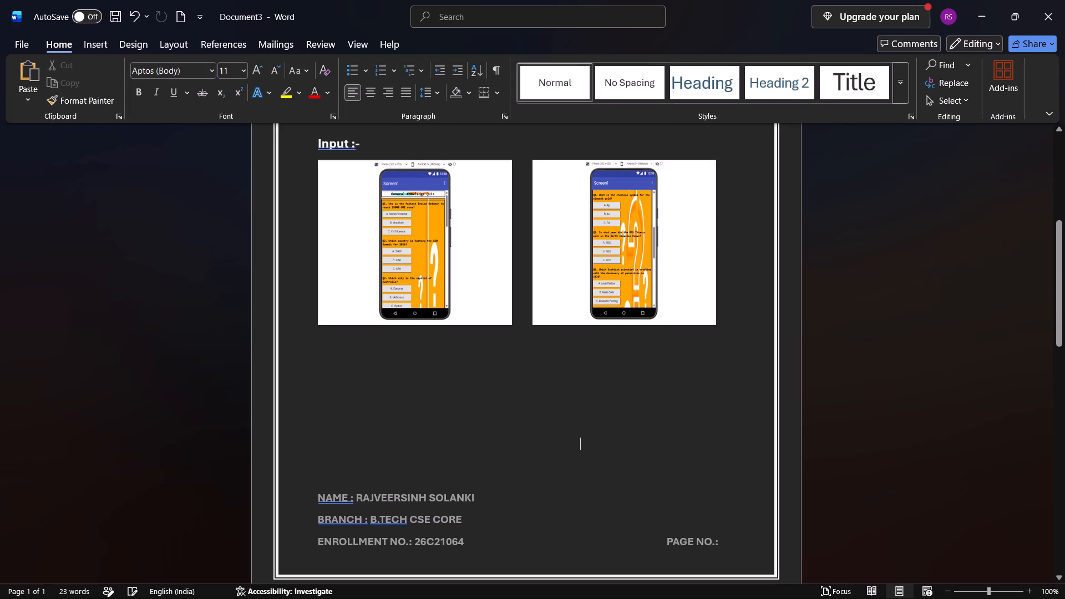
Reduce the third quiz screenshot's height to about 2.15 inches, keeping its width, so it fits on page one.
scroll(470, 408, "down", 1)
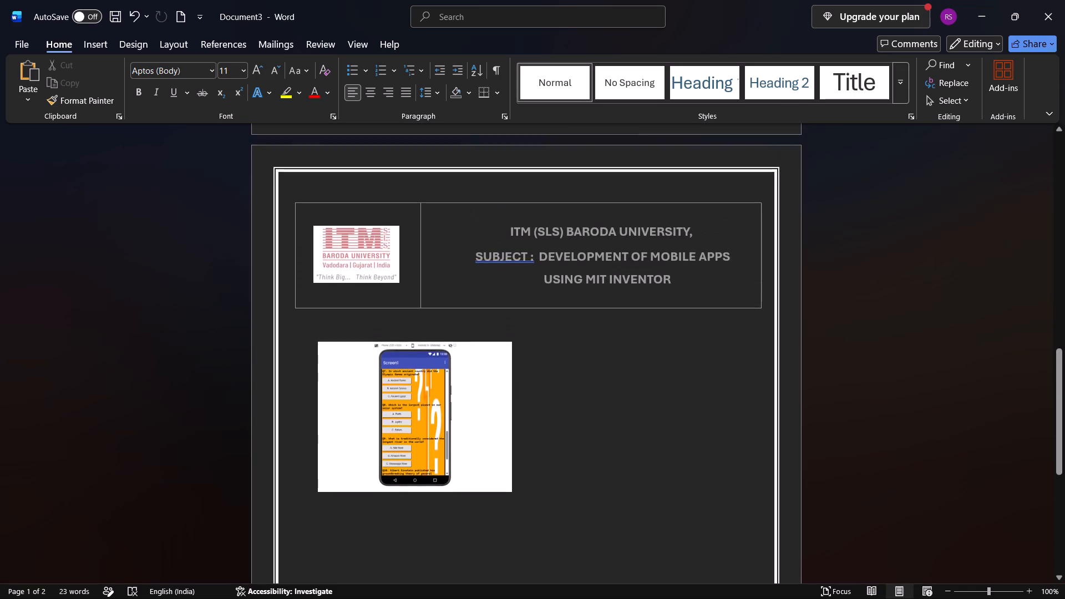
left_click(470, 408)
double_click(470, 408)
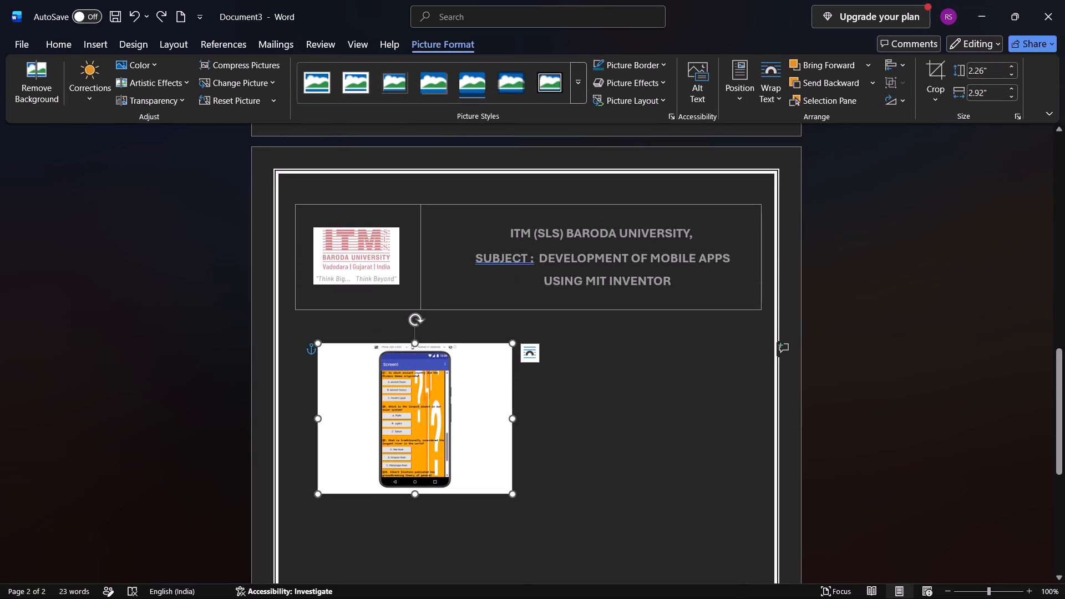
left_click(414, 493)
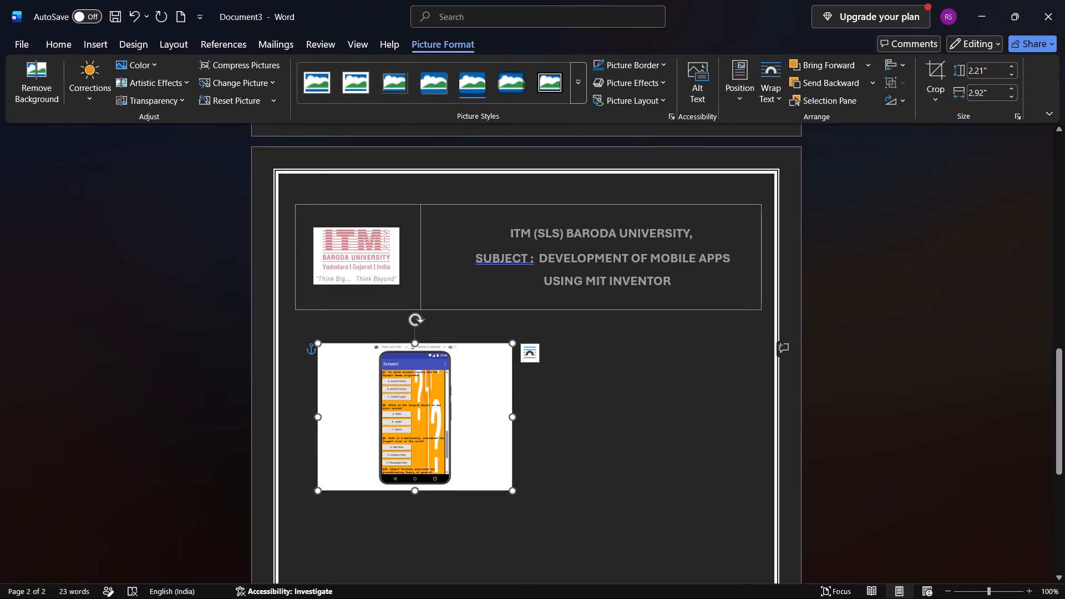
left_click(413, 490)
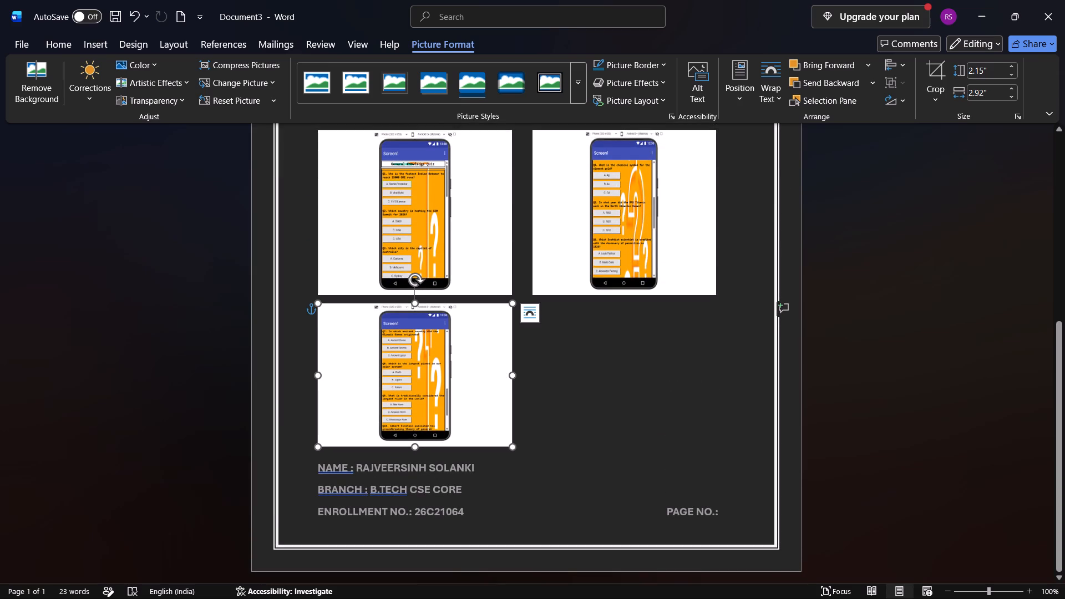
Reduce the first quiz screenshot's height to about 2.36 inches and the second's to about 2.35 inches, keeping their widths.
left_click(430, 232)
left_click(430, 232)
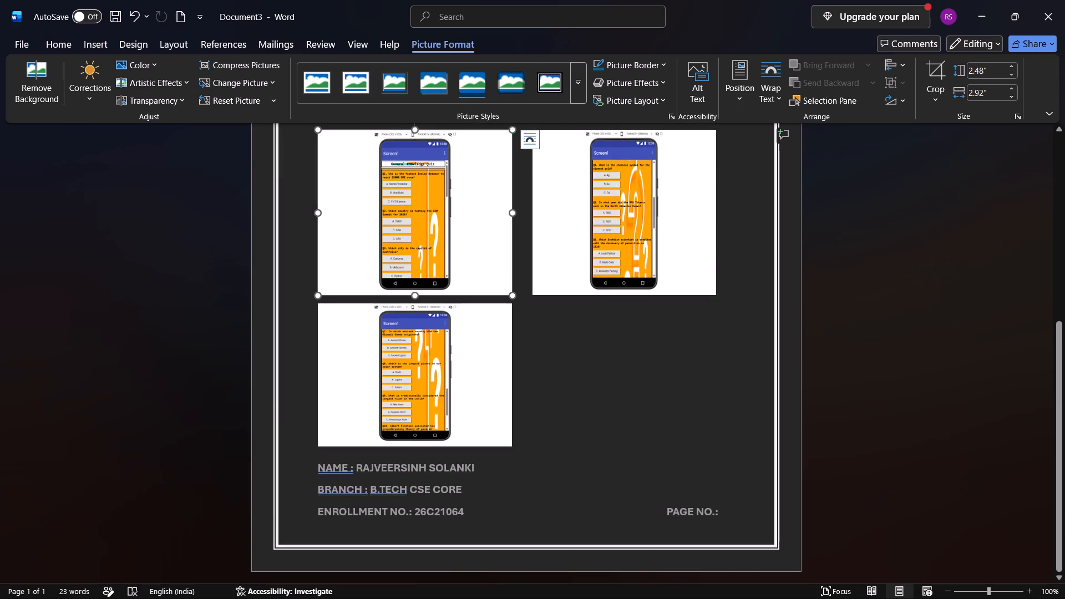
left_click_drag(415, 296, 414, 290)
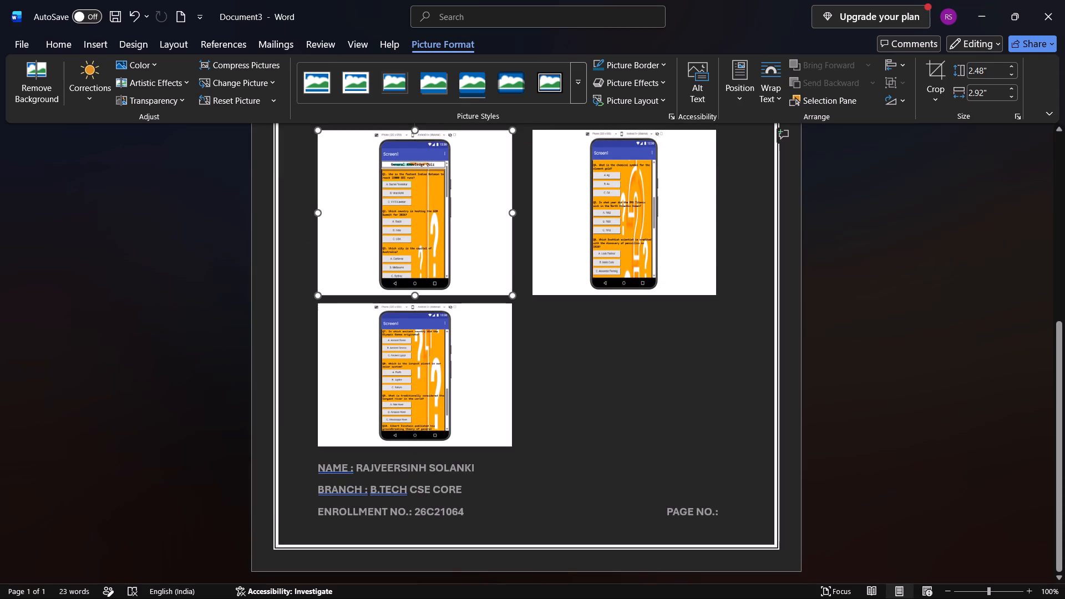
left_click_drag(414, 290, 413, 287)
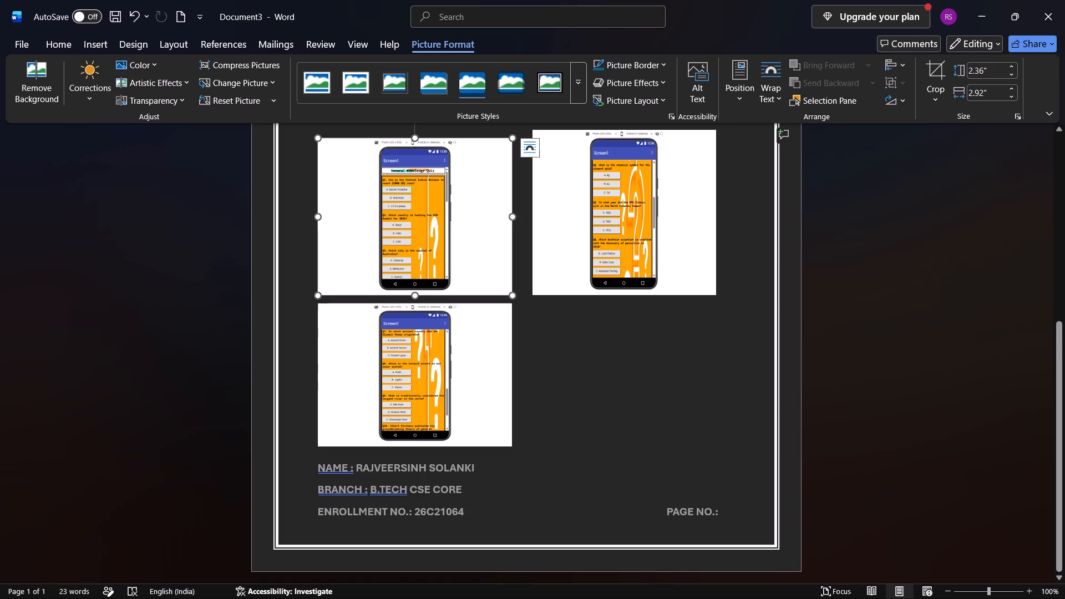
left_click(572, 260)
left_click_drag(621, 296, 617, 286)
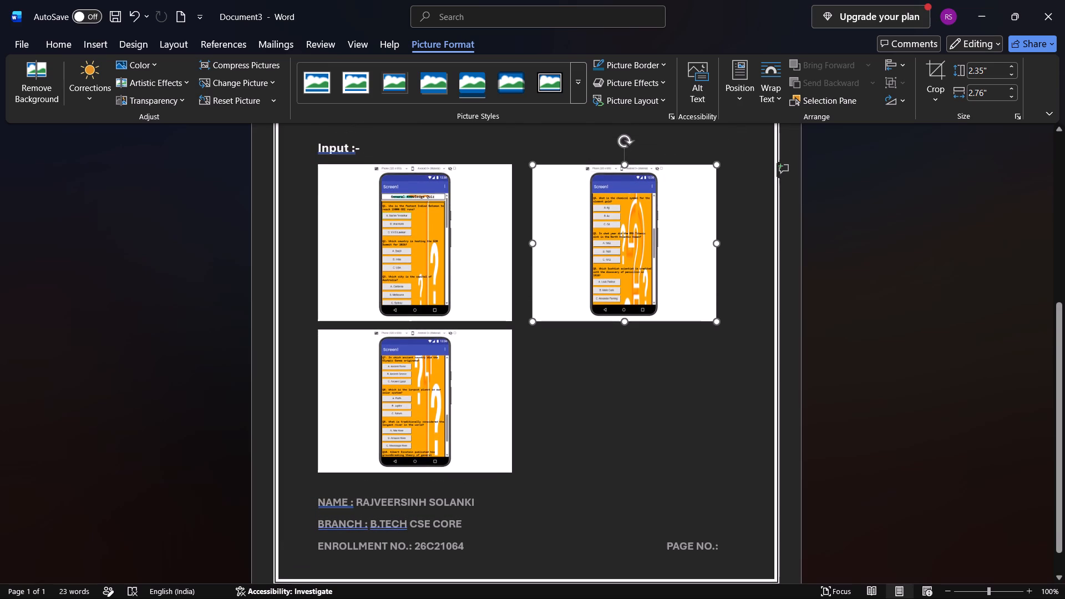
Stretch the third quiz screenshot's height to about 2.33 inches, keeping its width, and deselect it.
left_click(423, 357)
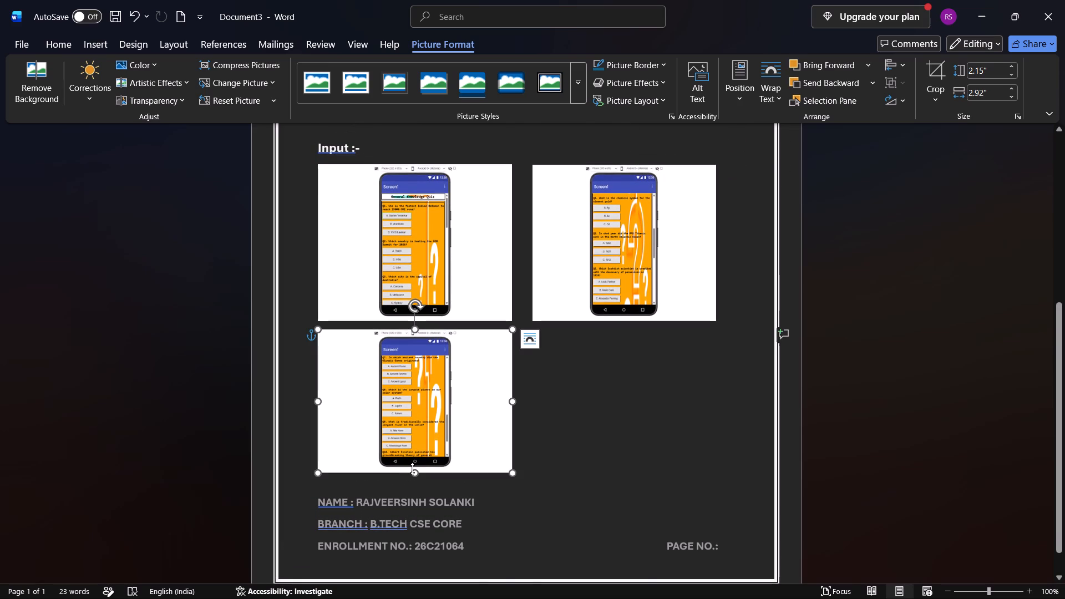
left_click_drag(412, 469, 413, 480)
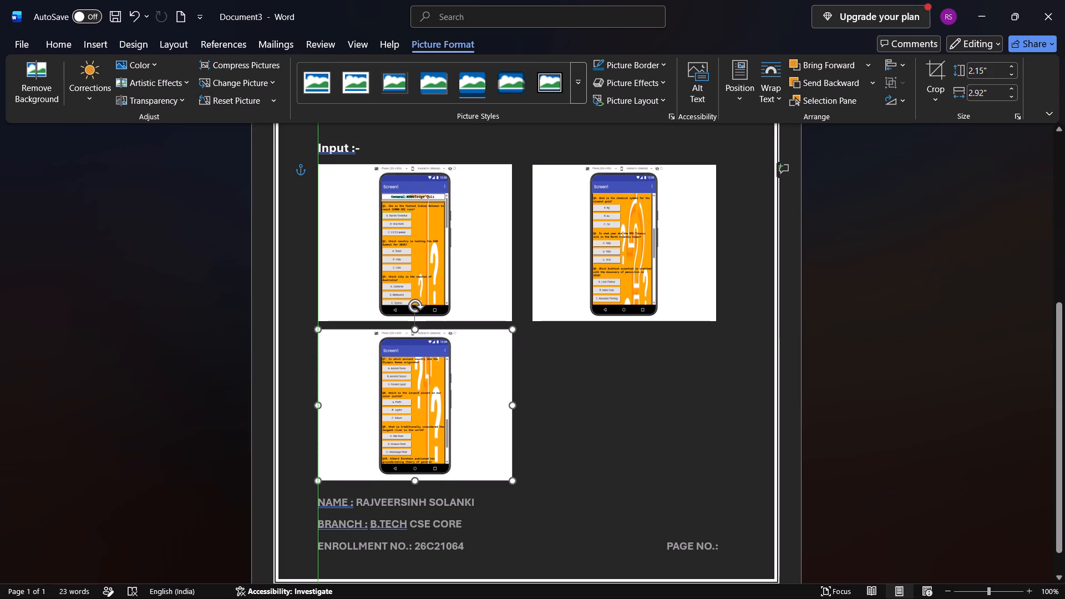
left_click_drag(413, 480, 413, 483)
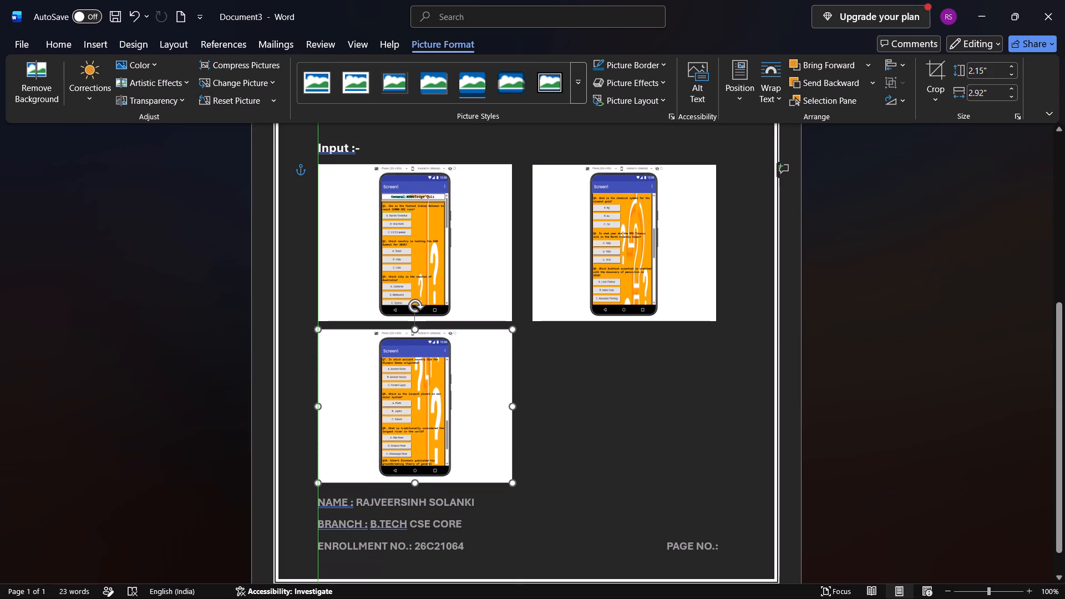
left_click_drag(413, 483, 413, 485)
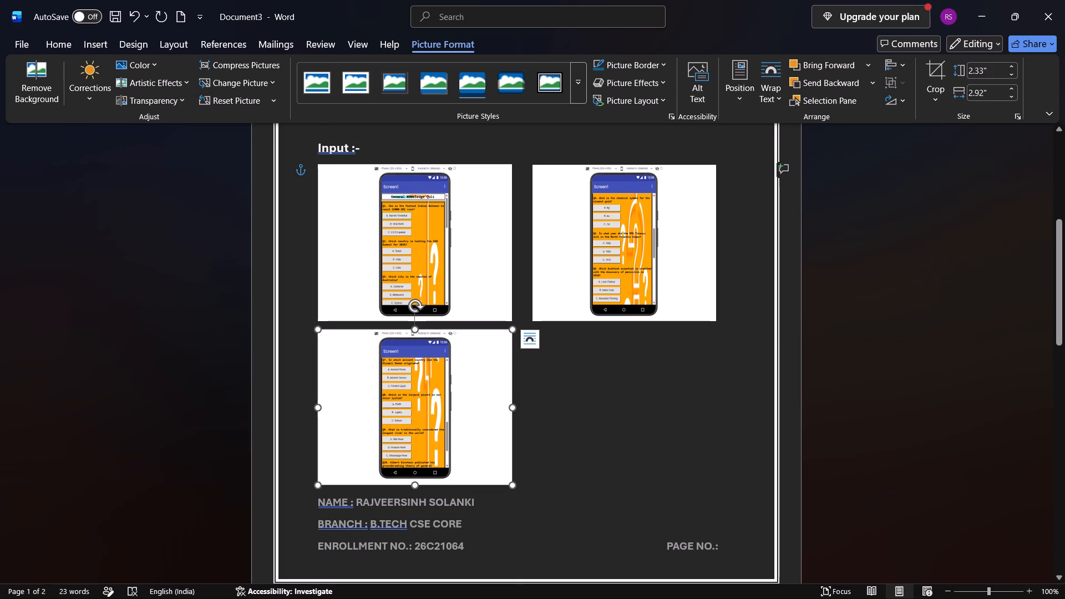
left_click(554, 440)
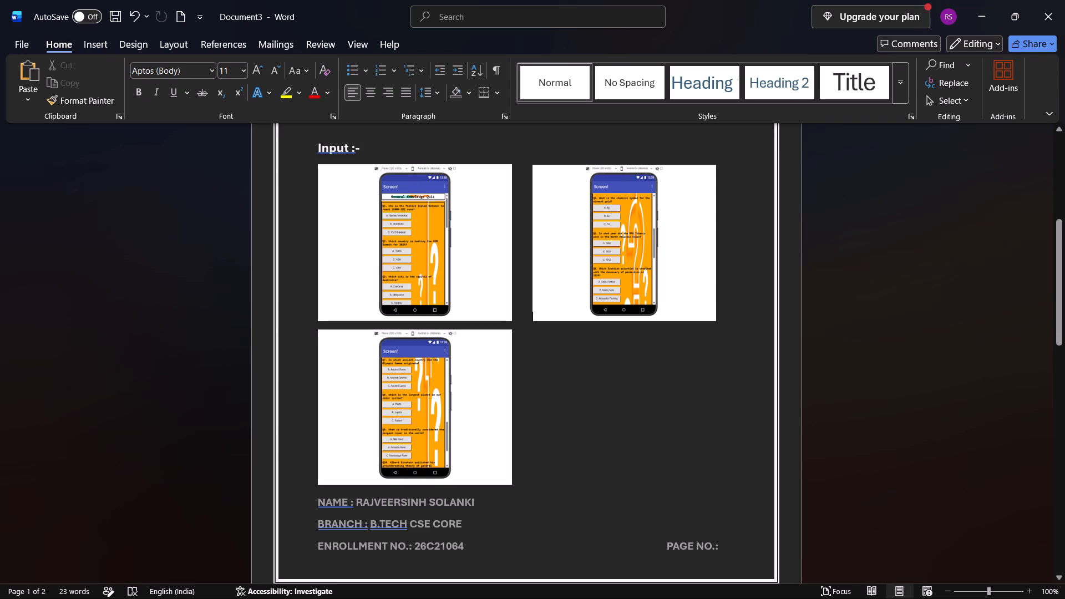
Save the document to the Desktop under the file name Pblpro41.
key("ctrl+s")
key("ctrl+s")
key("ctrl+s")
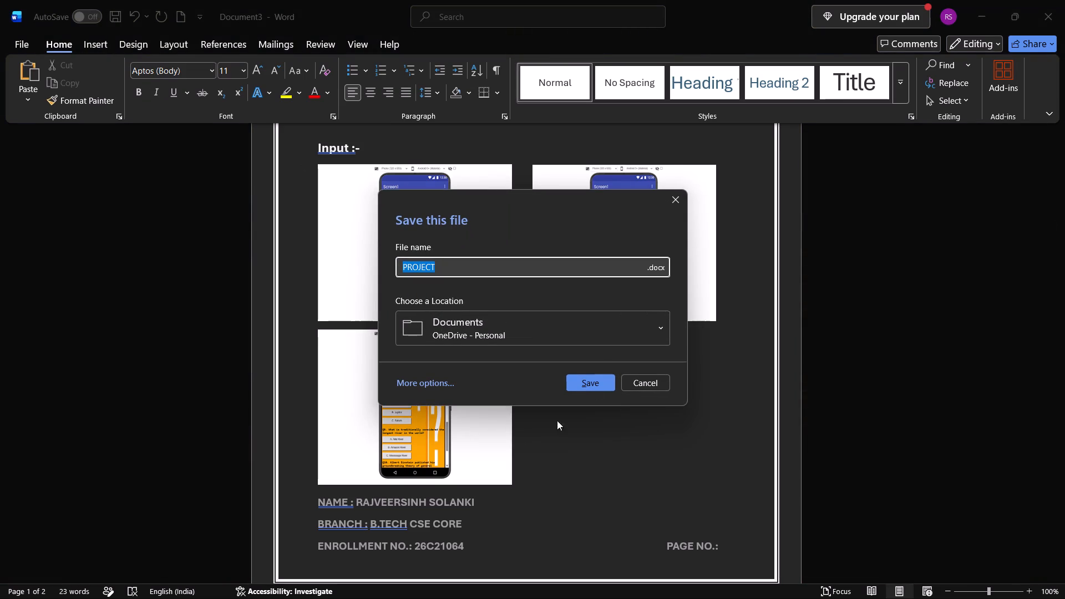
left_click(511, 262)
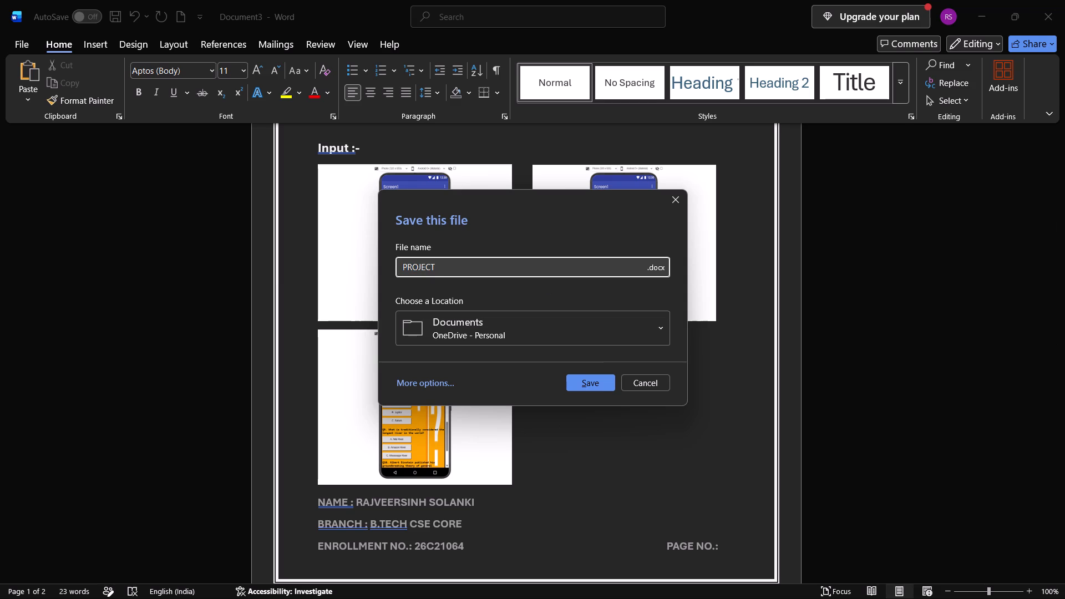
key("BackSpace")
key("BackSpace")
key("BackSpace")
key("BackSpace")
key("BackSpace")
key("BackSpace")
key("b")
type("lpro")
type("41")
left_click(601, 329)
left_click(485, 256)
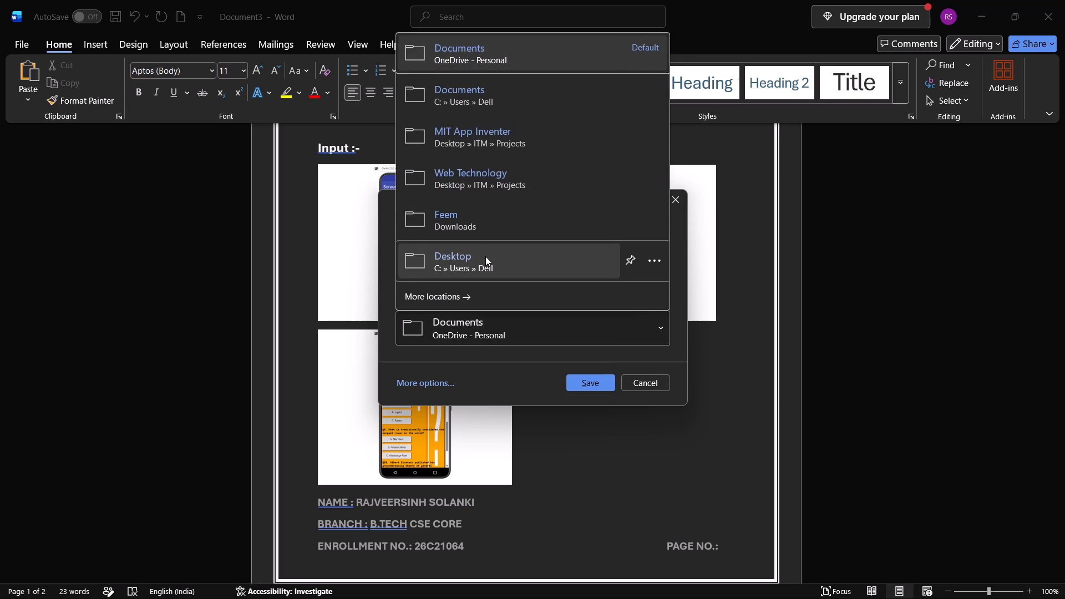
left_click(589, 388)
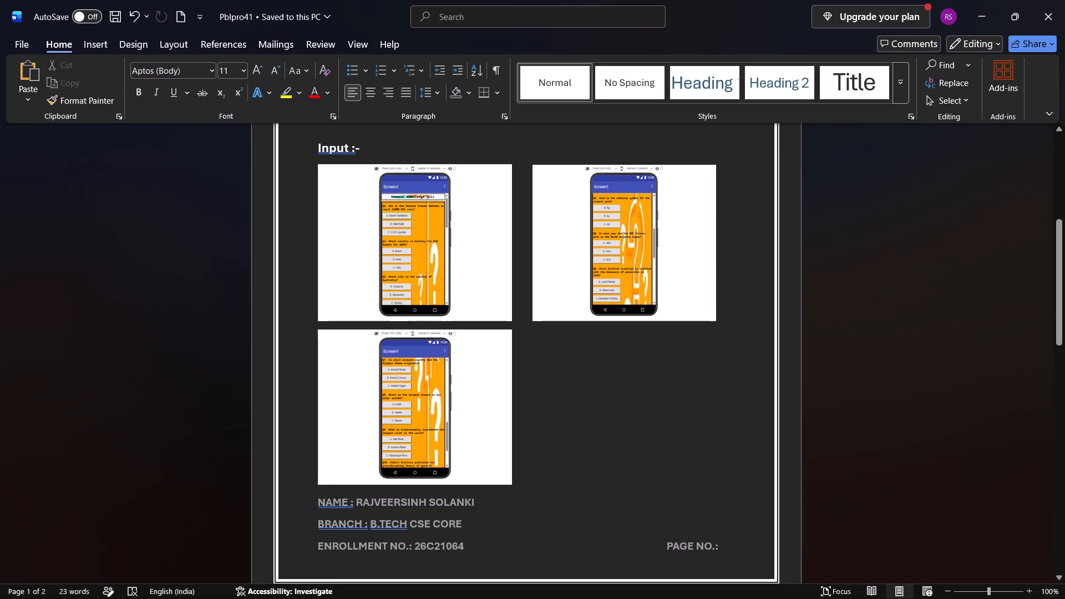